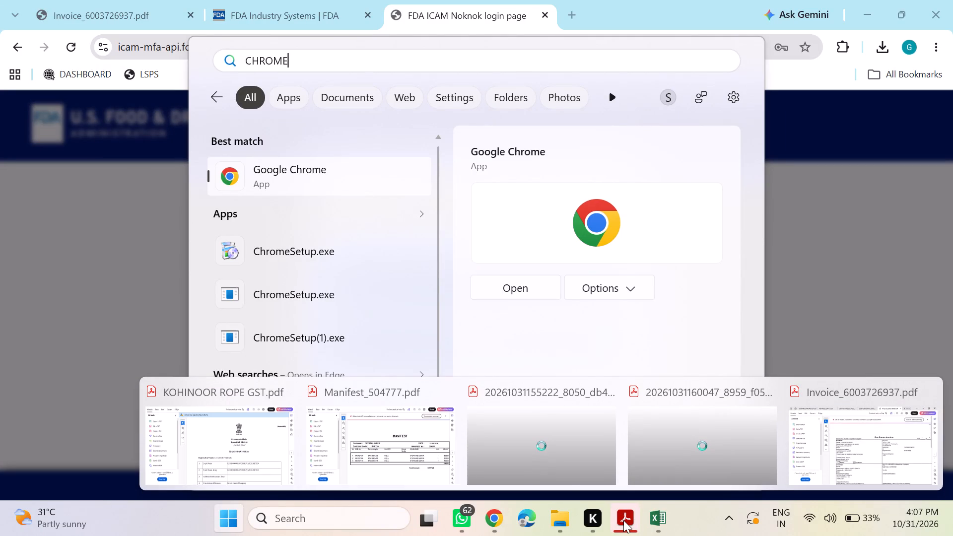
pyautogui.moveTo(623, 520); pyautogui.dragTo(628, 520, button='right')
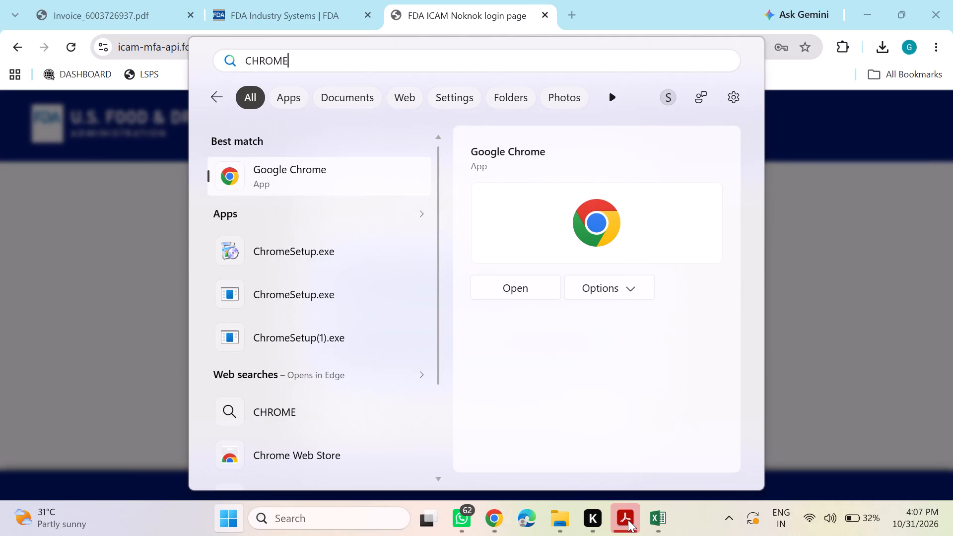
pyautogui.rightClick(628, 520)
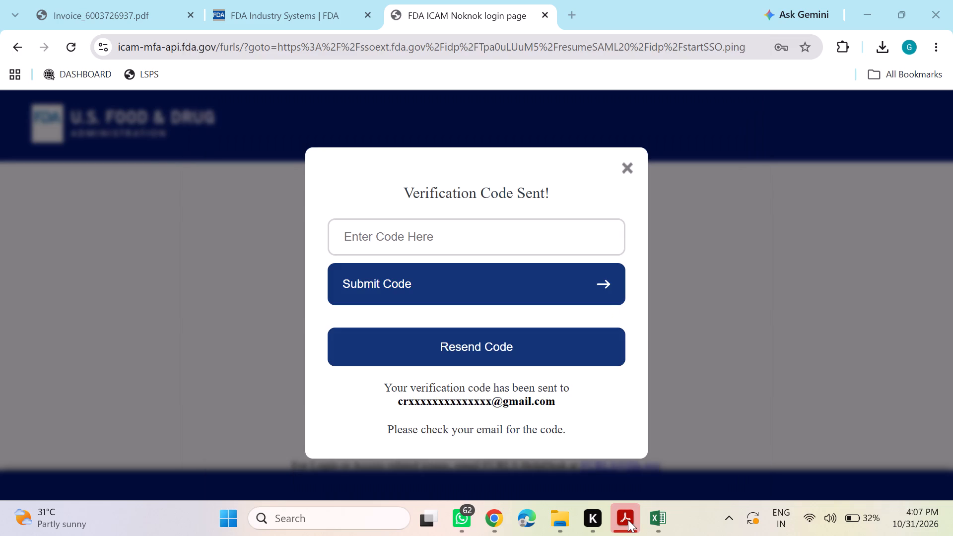
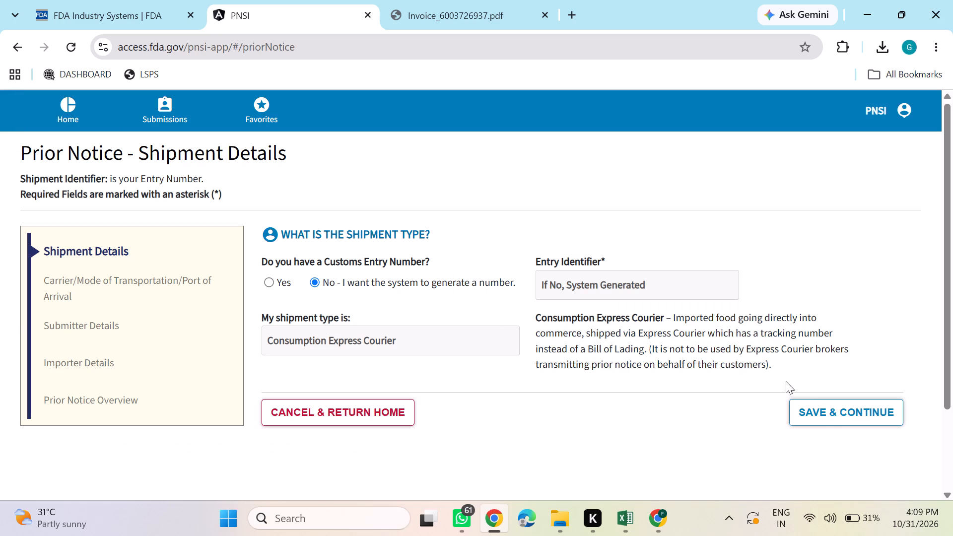
# Save the prior notice's shipment details and continue to the carrier section.
pyautogui.click(821, 409)
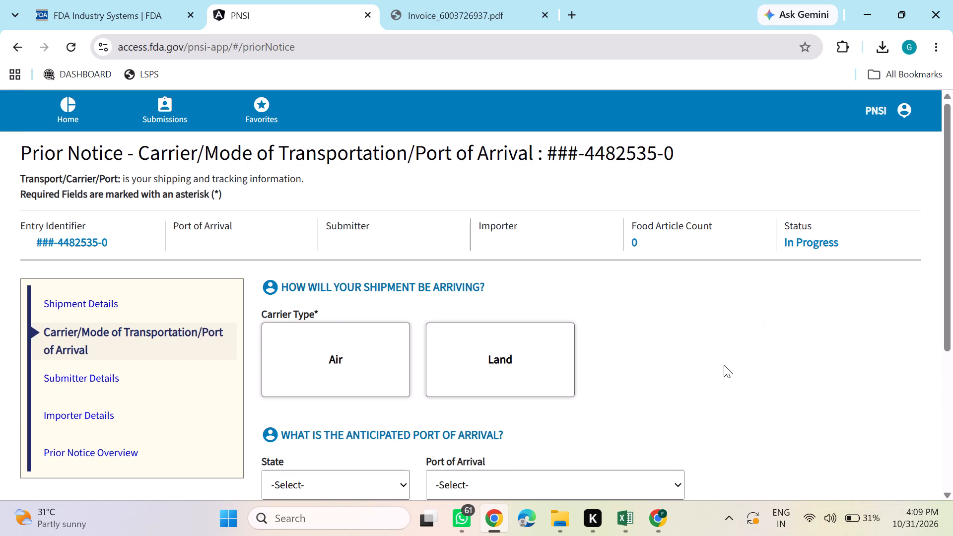
# Set the carrier type to Air, the mode of transportation to Express Courier - Air, and the IATA code to FX.
pyautogui.click(395, 364)
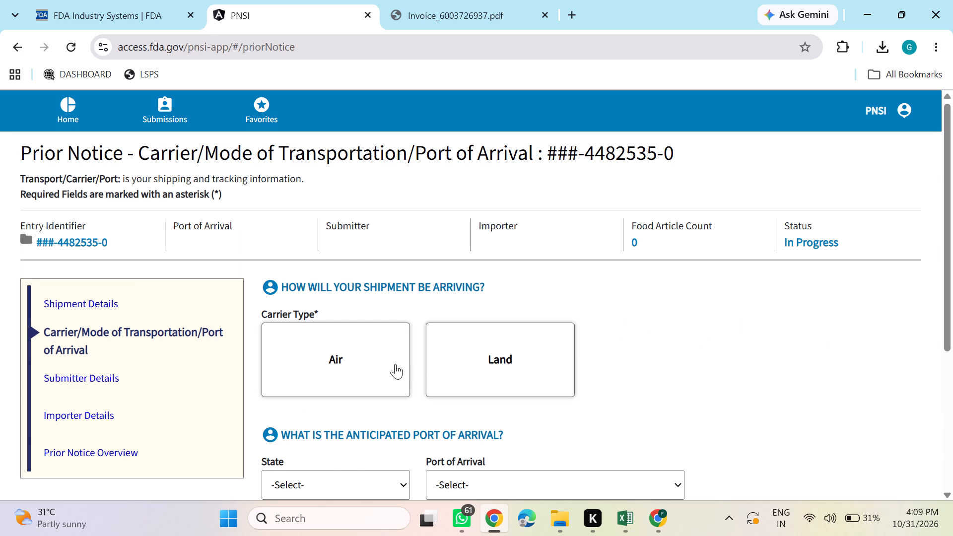
pyautogui.scroll(-1, 395, 364)
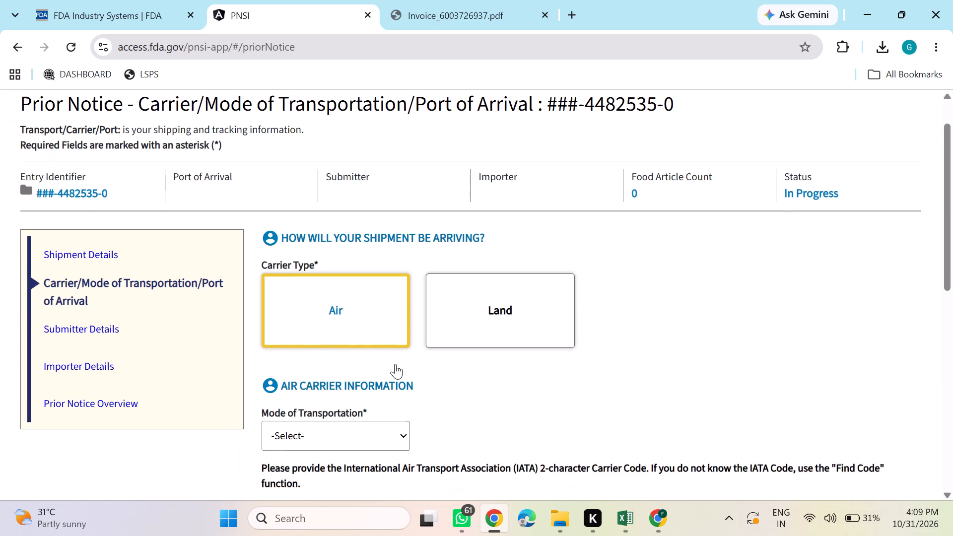
pyautogui.scroll(-1, 395, 364)
pyautogui.click(322, 409)
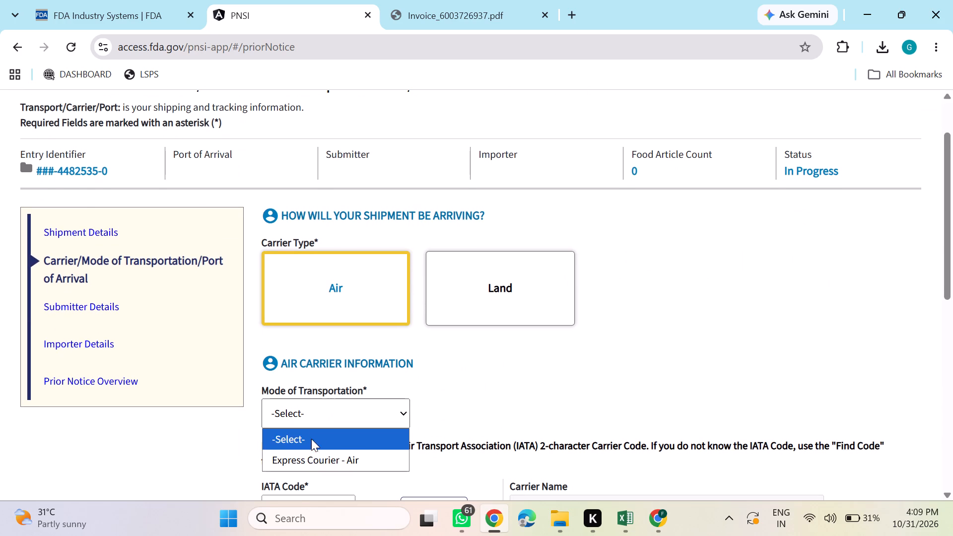
pyautogui.click(308, 454)
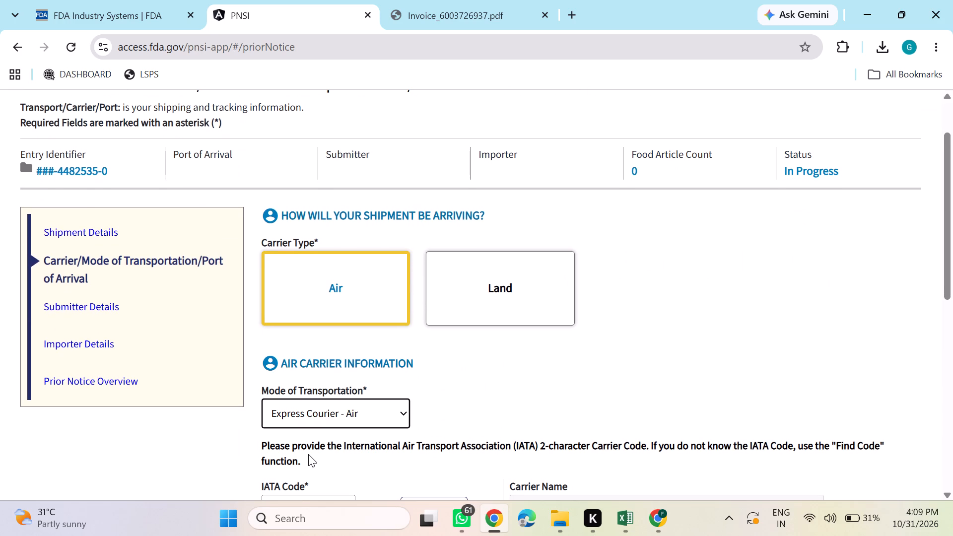
pyautogui.scroll(-2, 308, 454)
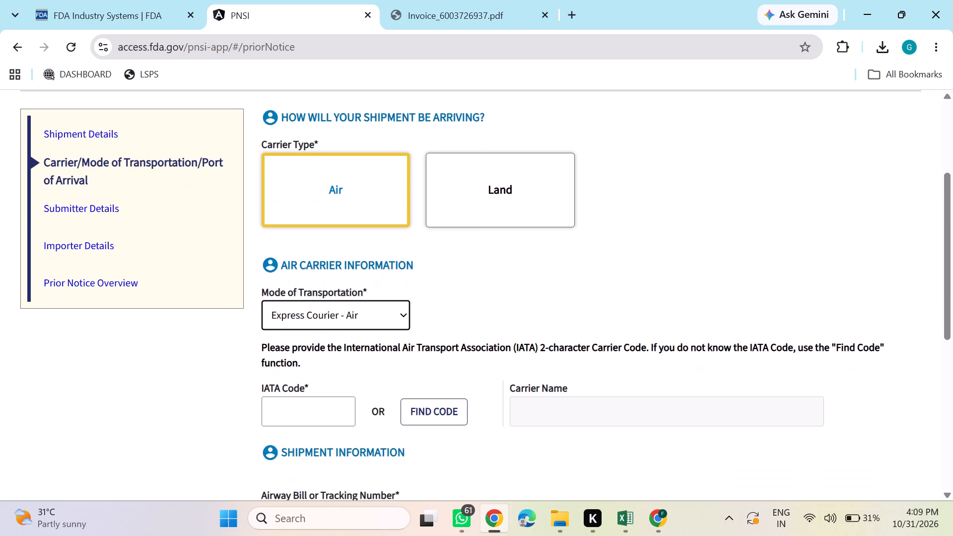
pyautogui.click(309, 407)
pyautogui.write('FX')
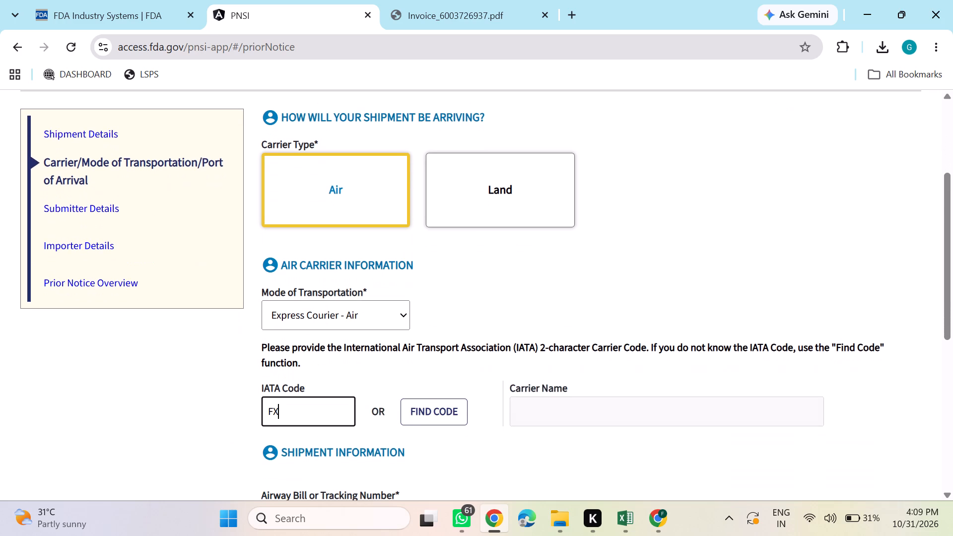
# Copy the air waybill number from the pro forma invoice into the prior notice's Airway Bill or Tracking Number field.
pyautogui.scroll(-1, 309, 407)
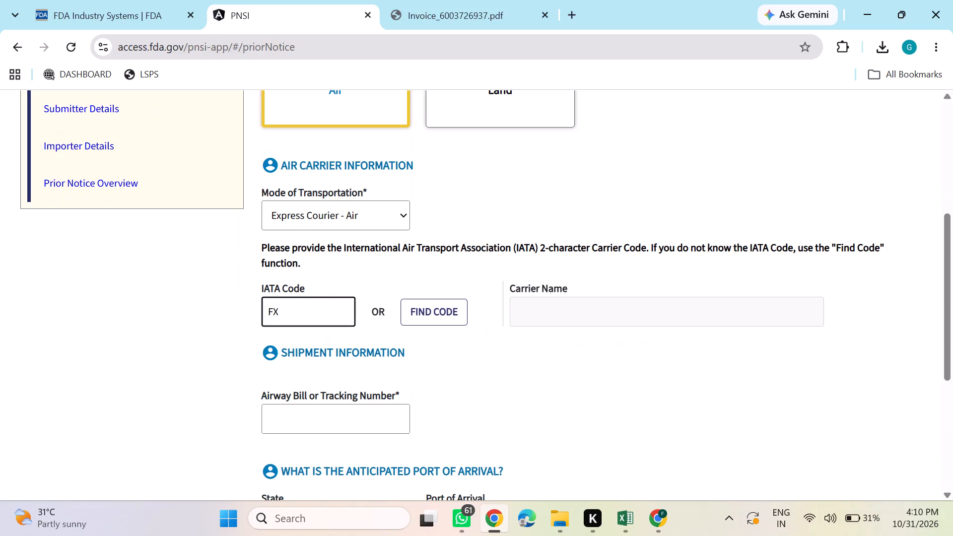
pyautogui.click(336, 408)
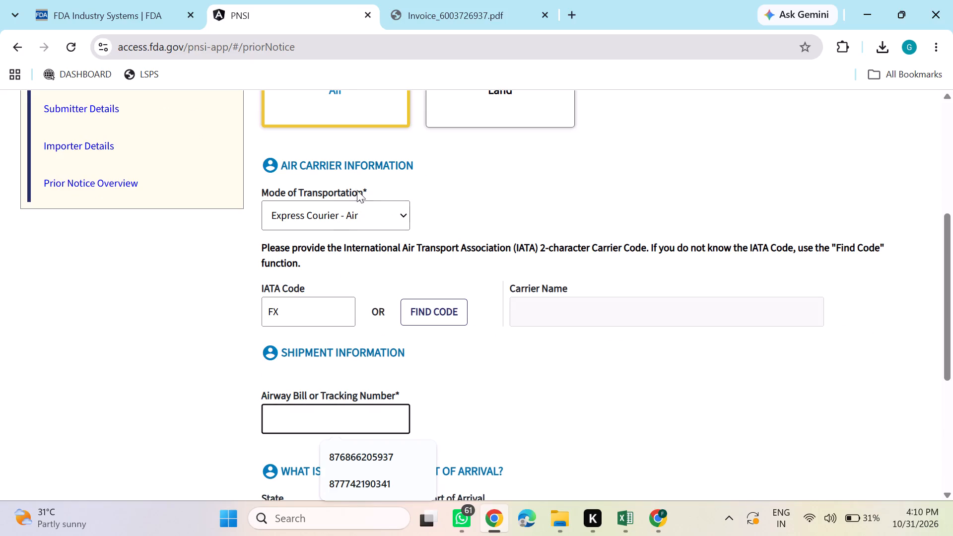
pyautogui.click(425, 10)
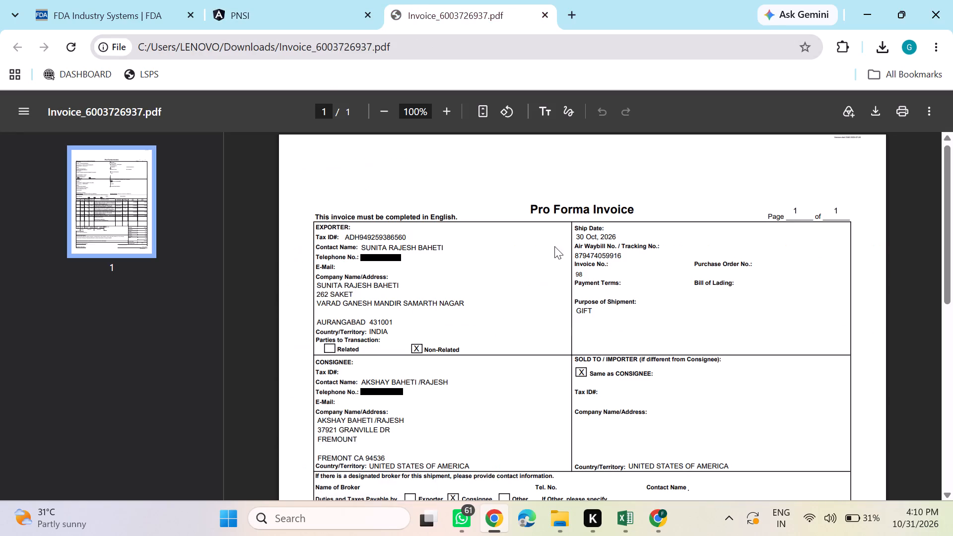
pyautogui.doubleClick(613, 258)
pyautogui.hotkey('ctrl', 'c')
pyautogui.click(346, 12)
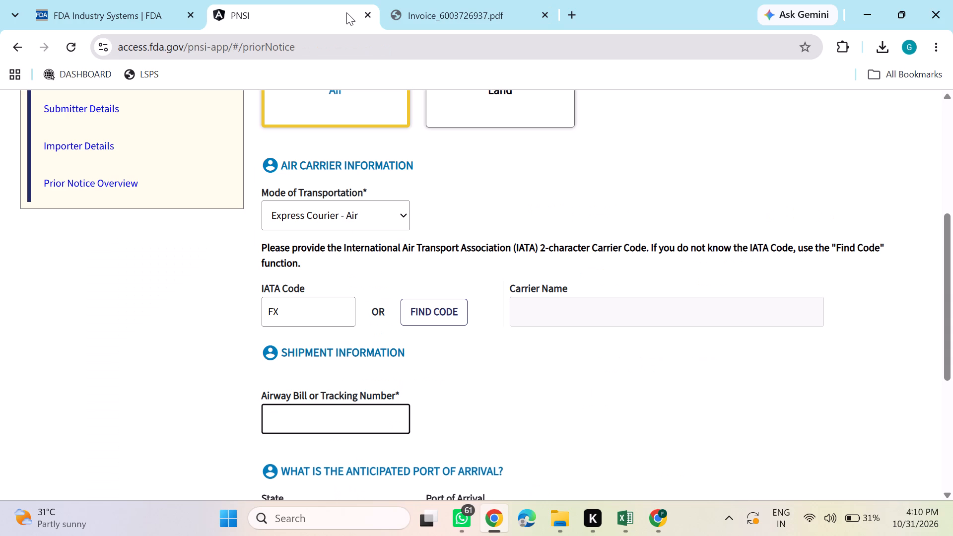
pyautogui.hotkey('ctrl', 'v')
# Set the anticipated port of arrival to Memphis in the state of Tennessee.
pyautogui.scroll(-1, 354, 227)
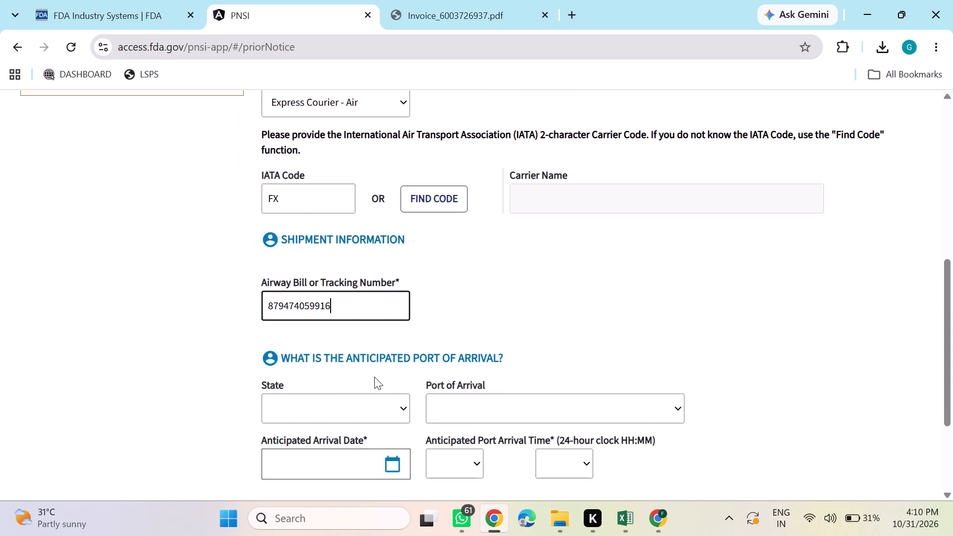
pyautogui.press('Tab')
pyautogui.write('TE')
pyautogui.press('Tab')
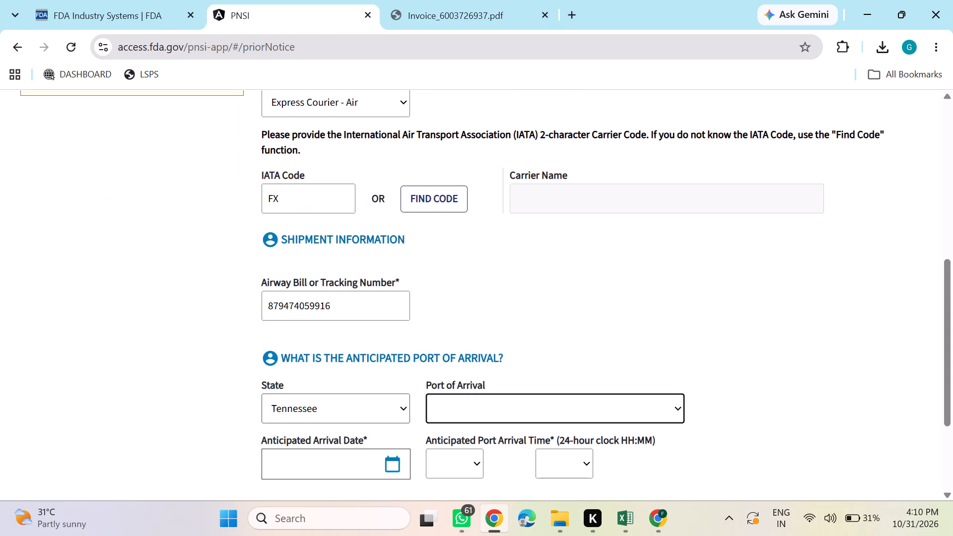
pyautogui.write('ME')
# Set the anticipated arrival to 11/4/2026 at 10:10, and save the carrier details to continue to the submitter section.
pyautogui.scroll(-1, 365, 400)
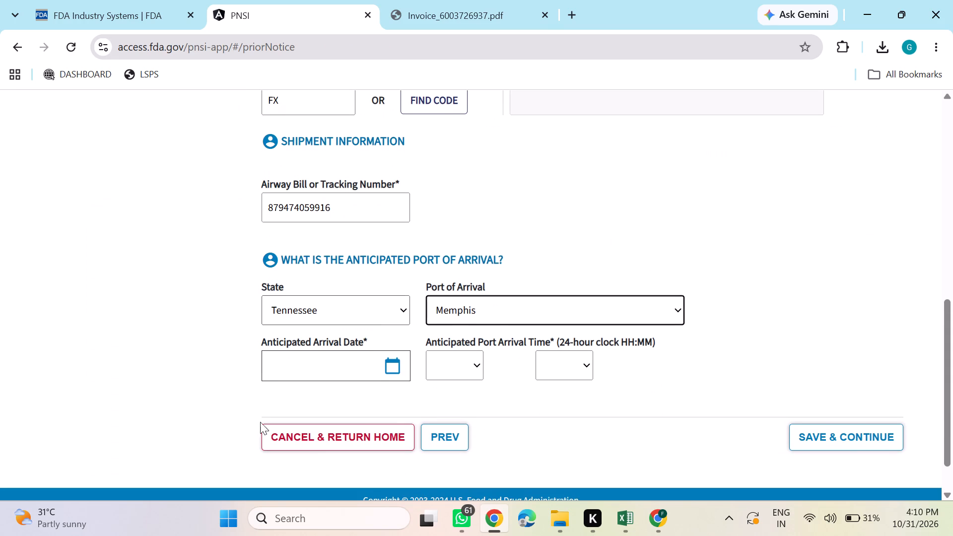
pyautogui.click(398, 374)
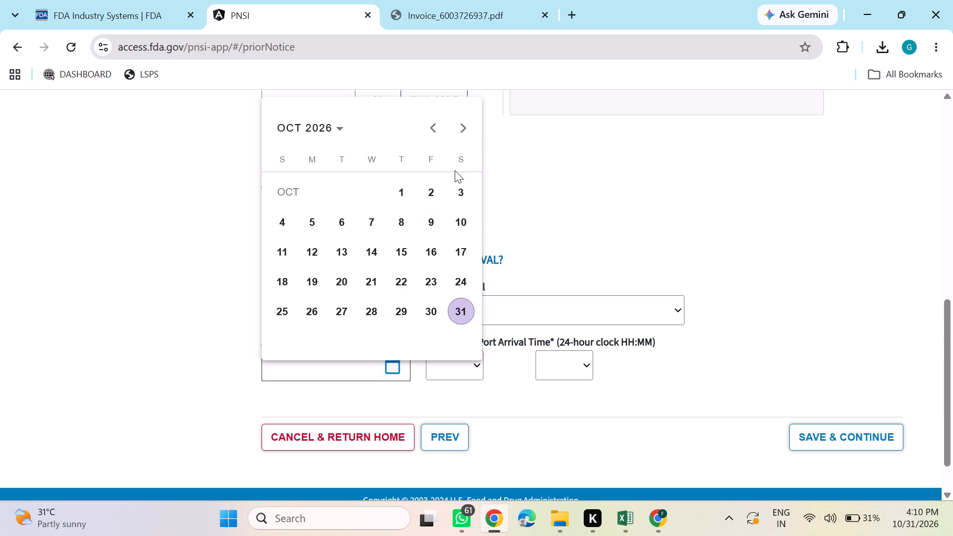
pyautogui.click(459, 133)
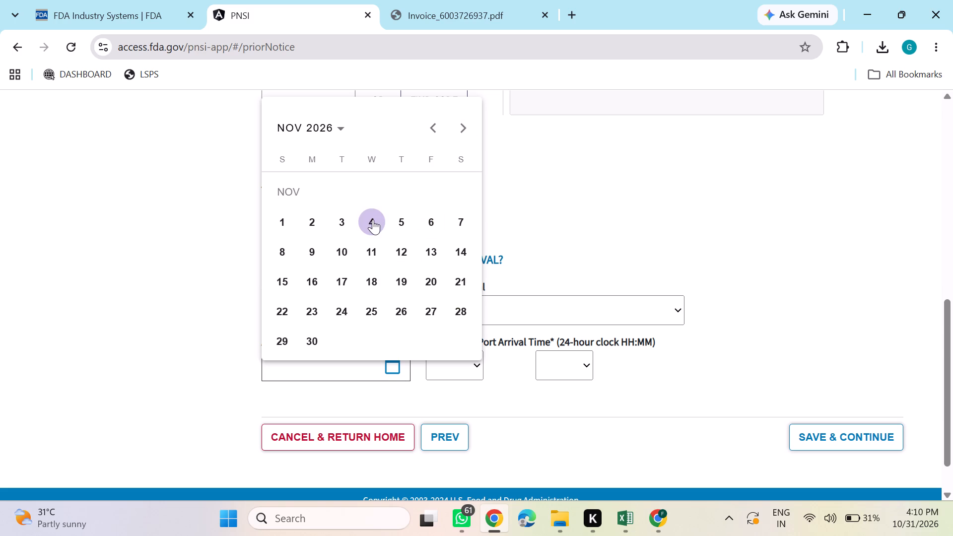
pyautogui.click(372, 219)
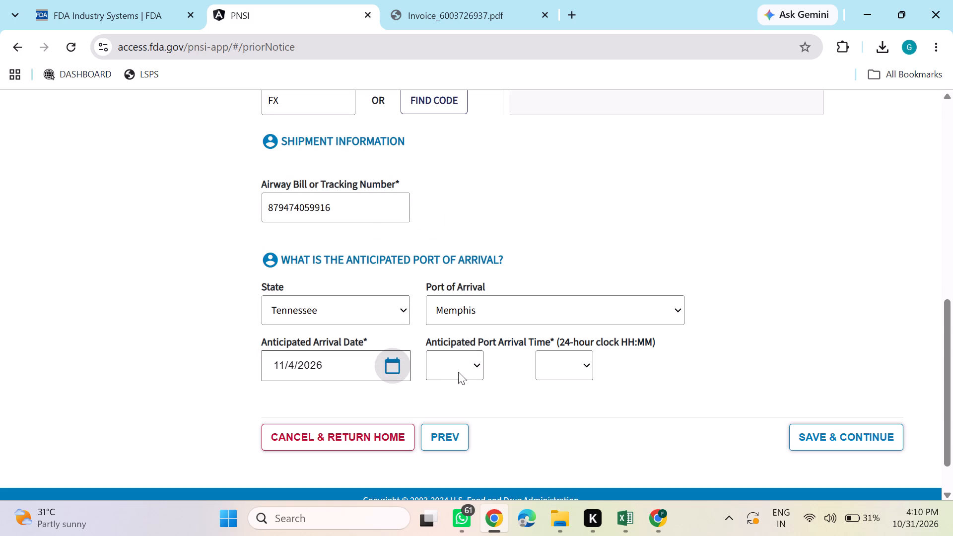
pyautogui.click(458, 372)
pyautogui.click(456, 311)
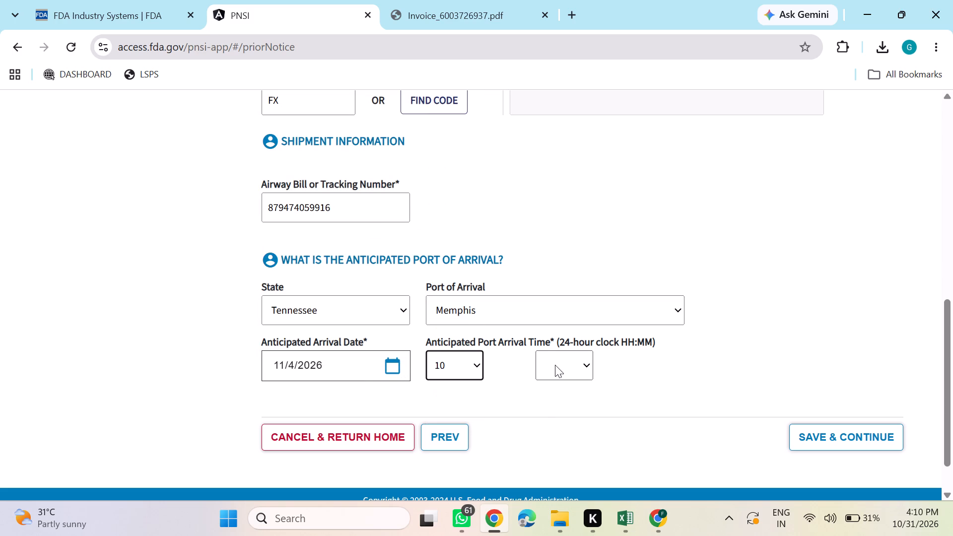
pyautogui.click(555, 365)
pyautogui.click(561, 310)
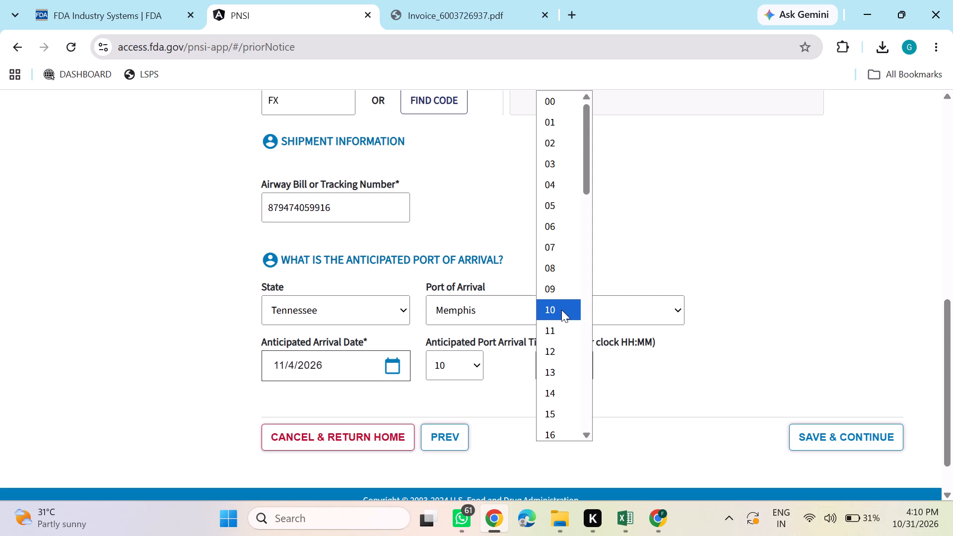
pyautogui.click(803, 438)
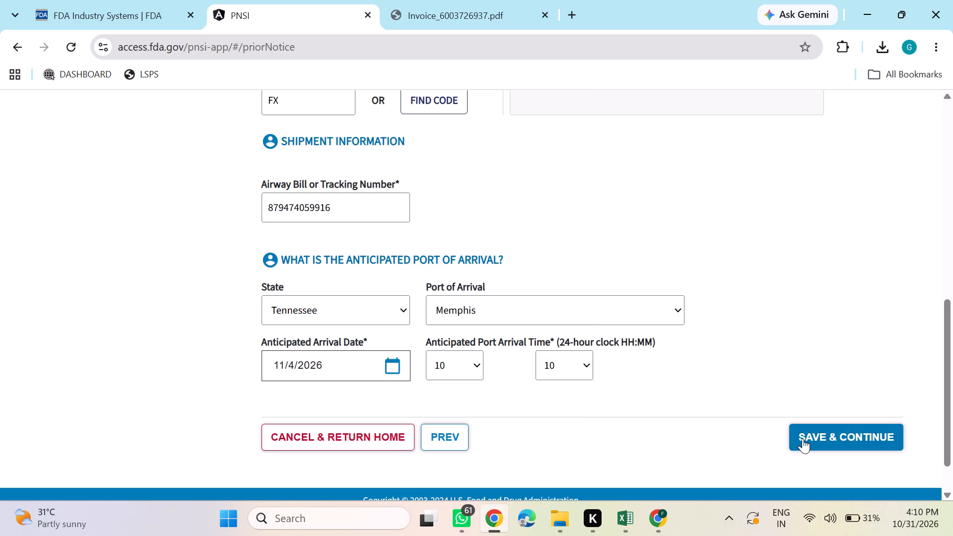
# Mark the notice as created for someone else, with submitter country India (IN) and no Food Facility Registration Number.
pyautogui.click(537, 276)
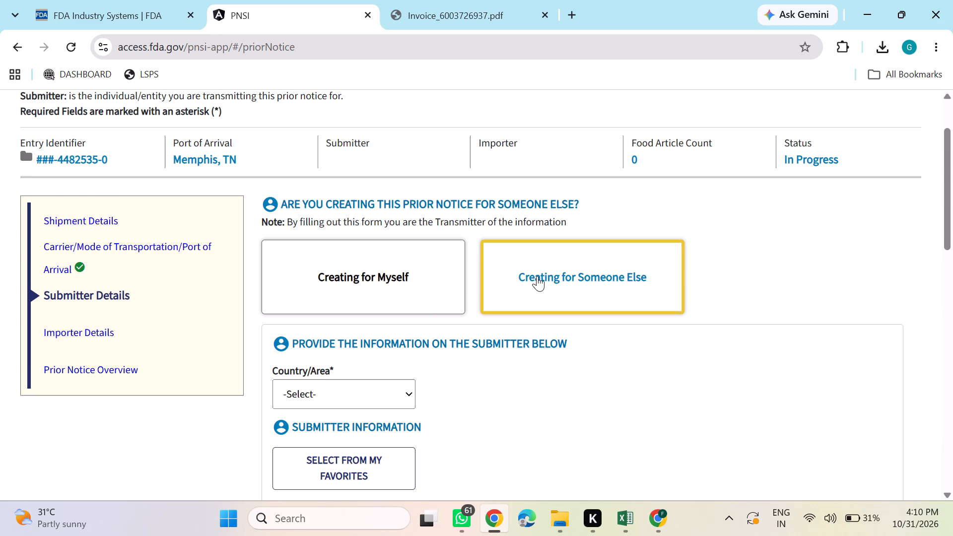
pyautogui.scroll(-1, 552, 302)
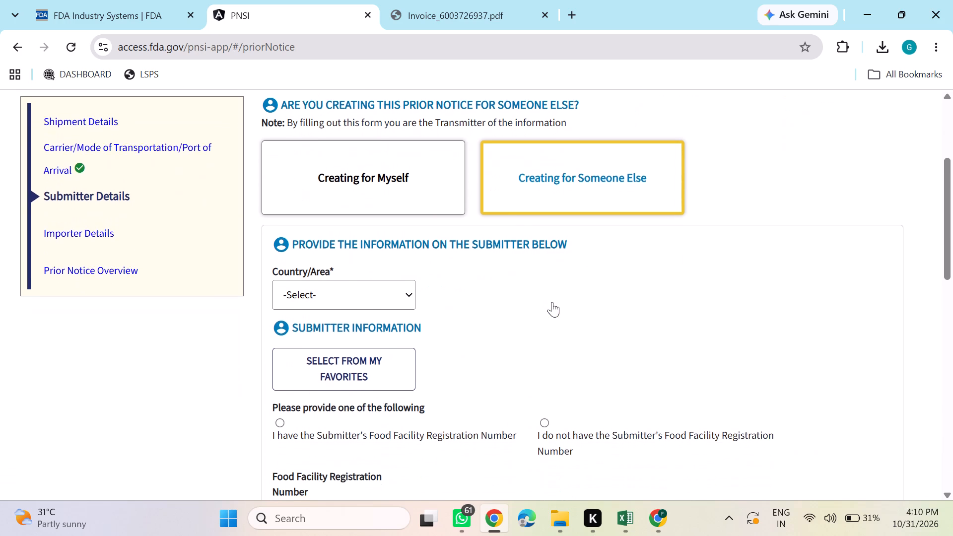
pyautogui.press('Tab')
pyautogui.write('IND')
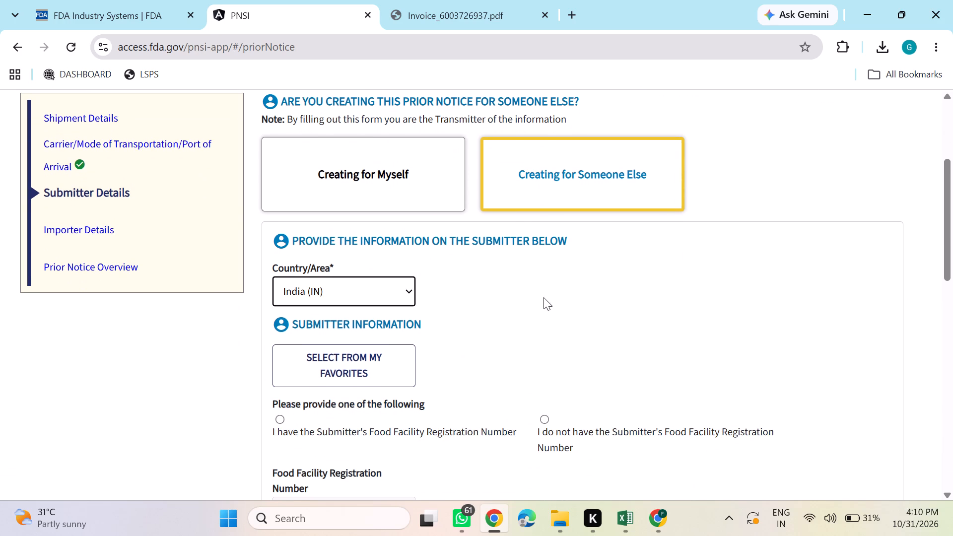
pyautogui.scroll(-2, 544, 297)
pyautogui.click(544, 300)
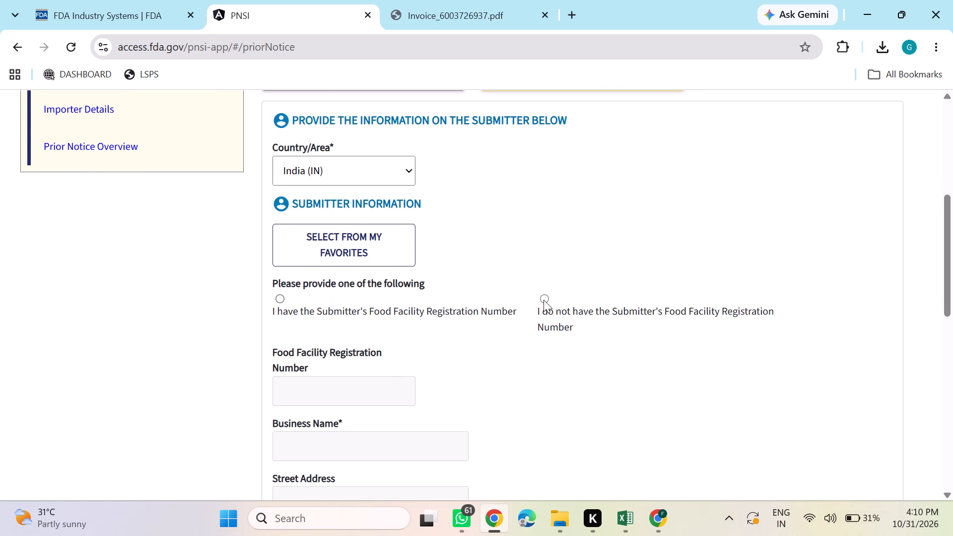
# Copy the exporter's company name and second address line from the pro forma invoice as separate clipboard entries.
pyautogui.scroll(-1, 544, 300)
pyautogui.click(424, 51)
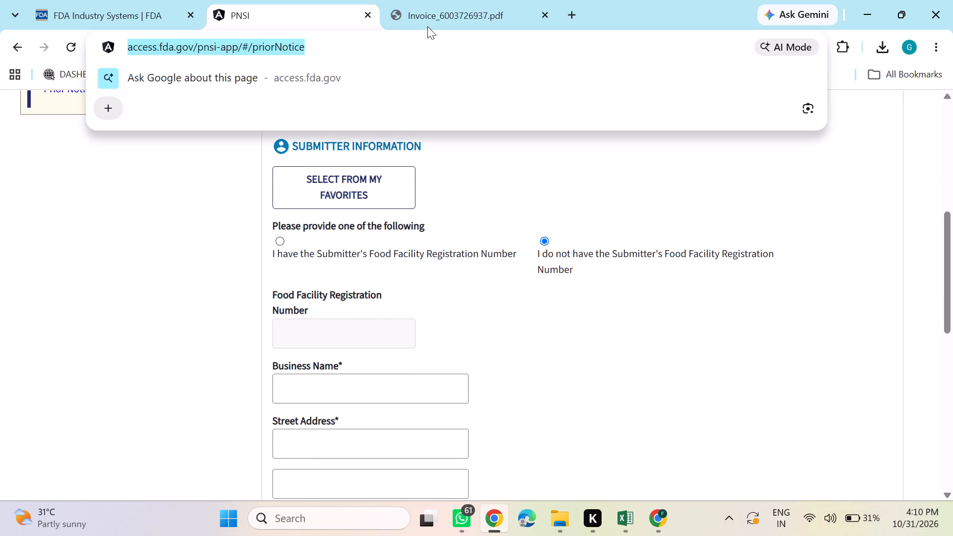
pyautogui.click(428, 19)
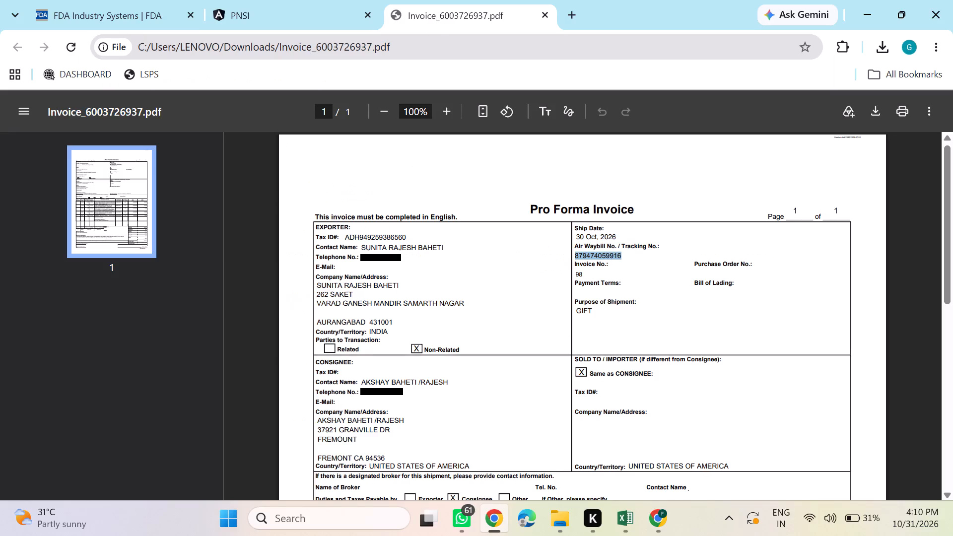
pyautogui.moveTo(315, 281); pyautogui.dragTo(401, 285)
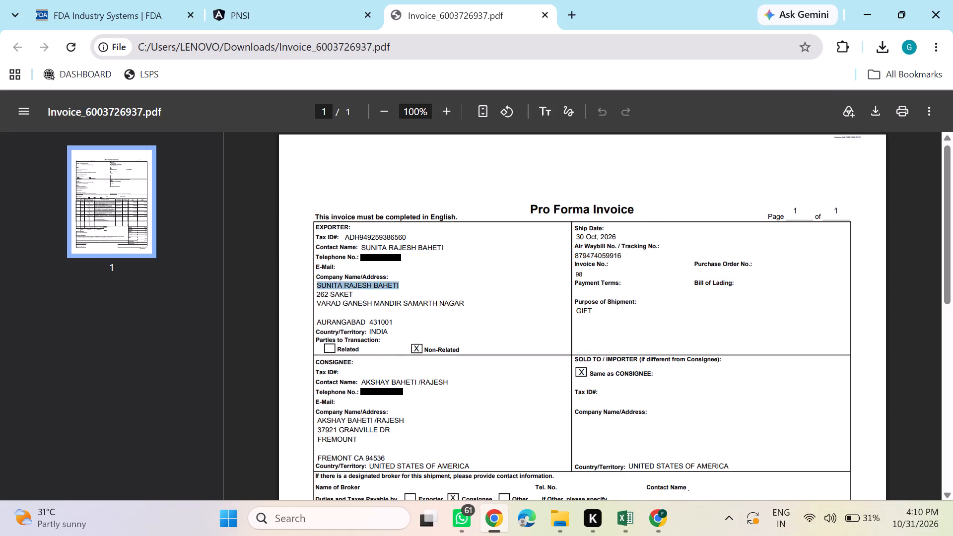
pyautogui.hotkey('ctrl', 'c')
pyautogui.moveTo(313, 294); pyautogui.dragTo(354, 292)
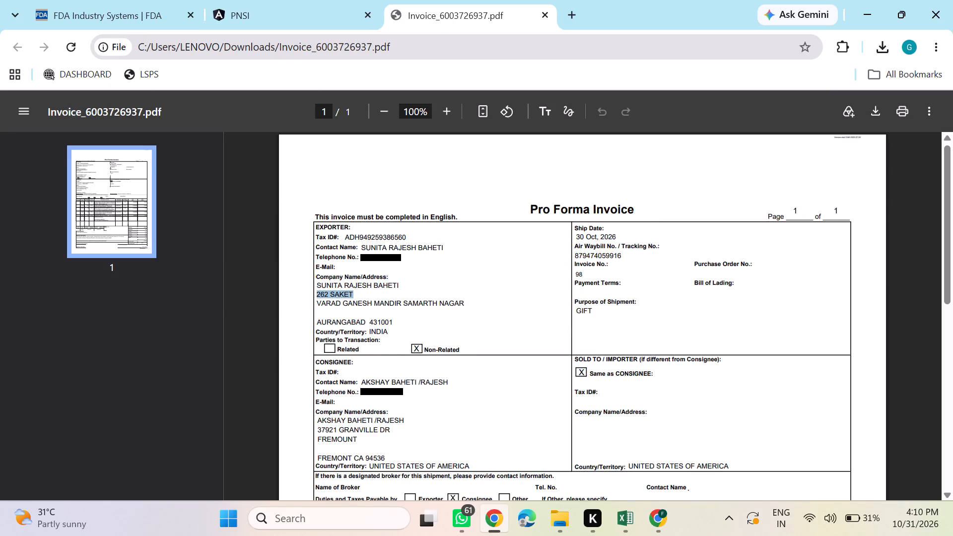
pyautogui.moveTo(316, 303); pyautogui.dragTo(470, 309)
pyautogui.hotkey('ctrl', 'c')
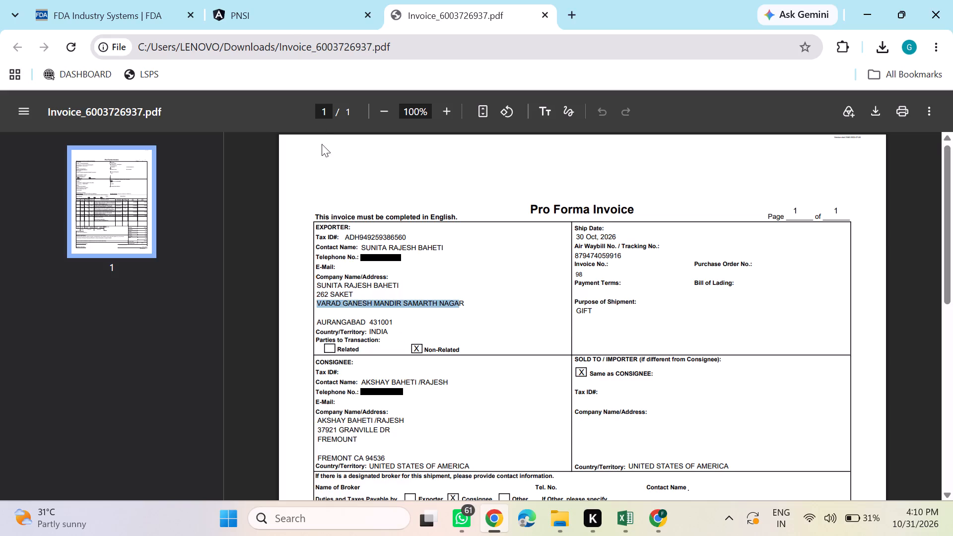
# Fill the submitter's Business Name with the exporter name from the clipboard history and move on to the Street Address.
pyautogui.click(288, 22)
pyautogui.scroll(-1, 420, 252)
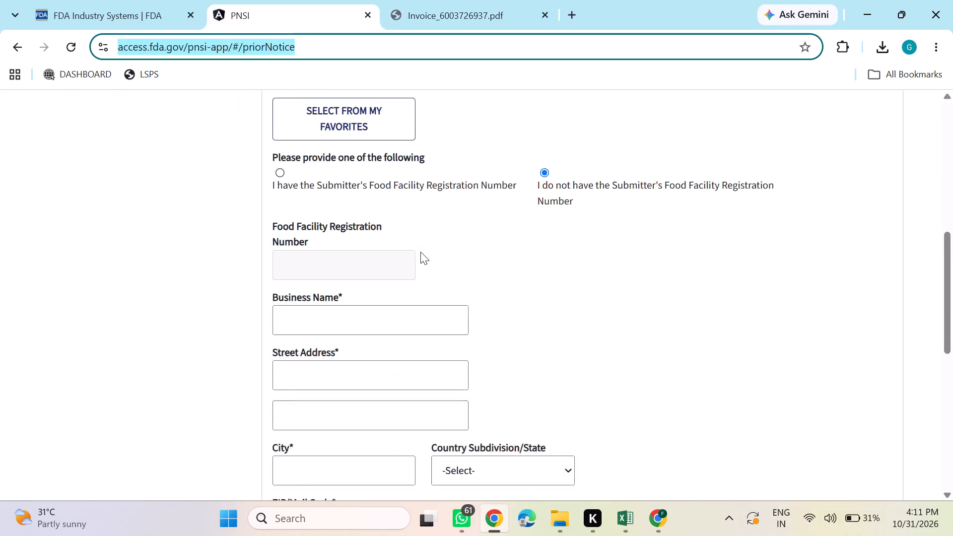
pyautogui.scroll(-1, 420, 252)
pyautogui.click(394, 287)
pyautogui.click(394, 292)
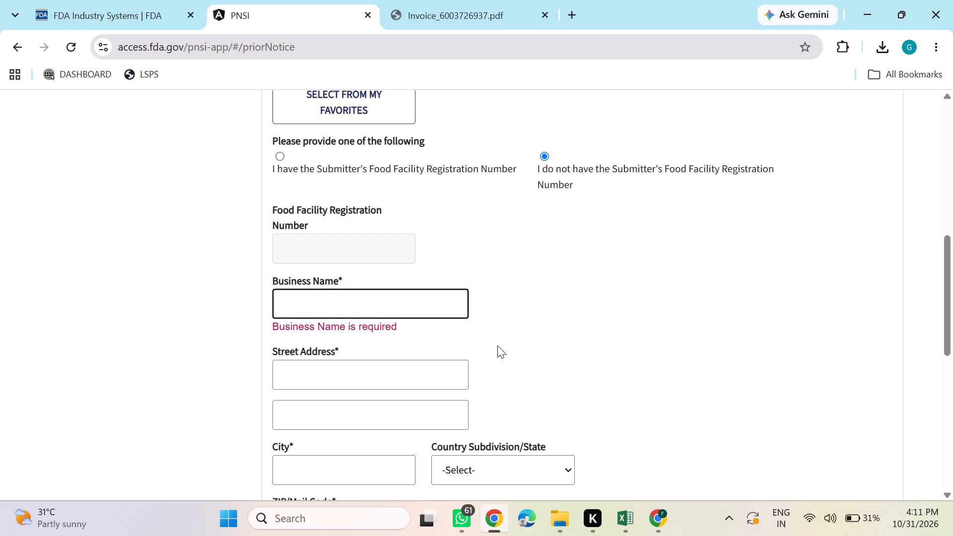
pyautogui.press('super+v')
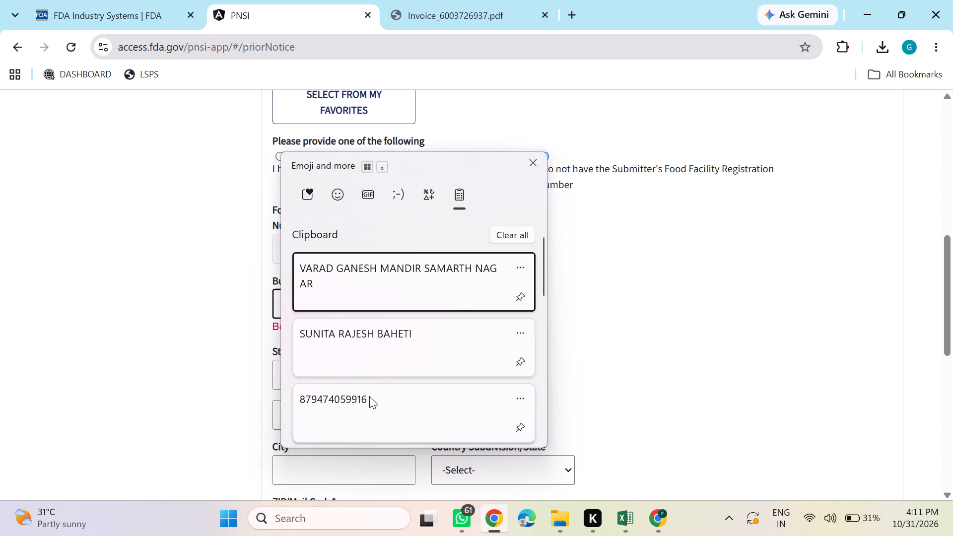
pyautogui.click(383, 358)
pyautogui.hotkey('ctrl', 'v')
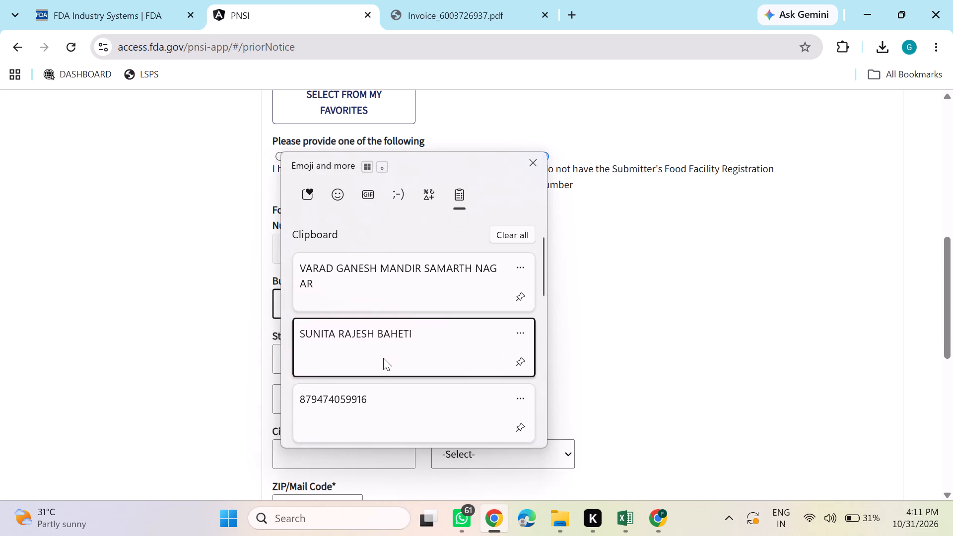
pyautogui.press('Tab')
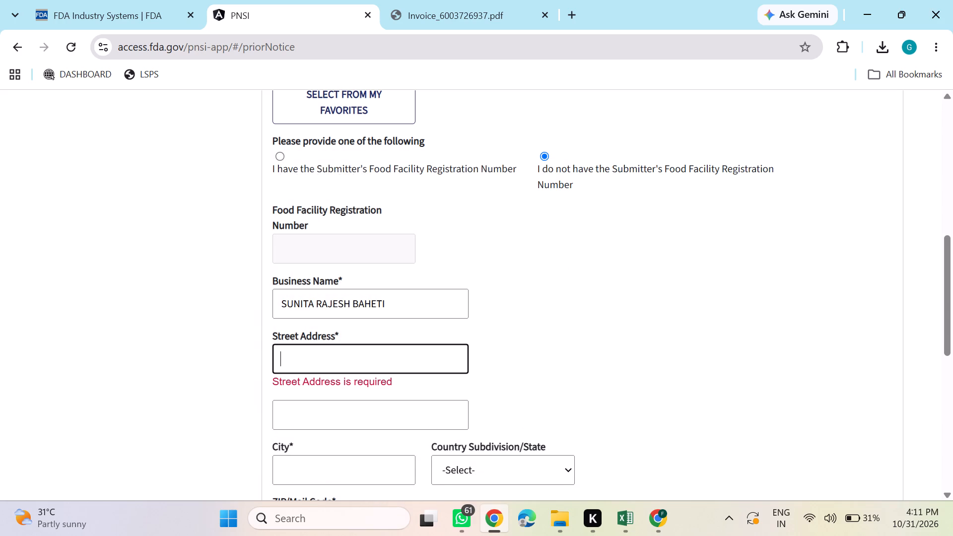
# Copy the exporter's first street address line from the pro forma invoice into the submitter's Street Address.
pyautogui.press('super+v')
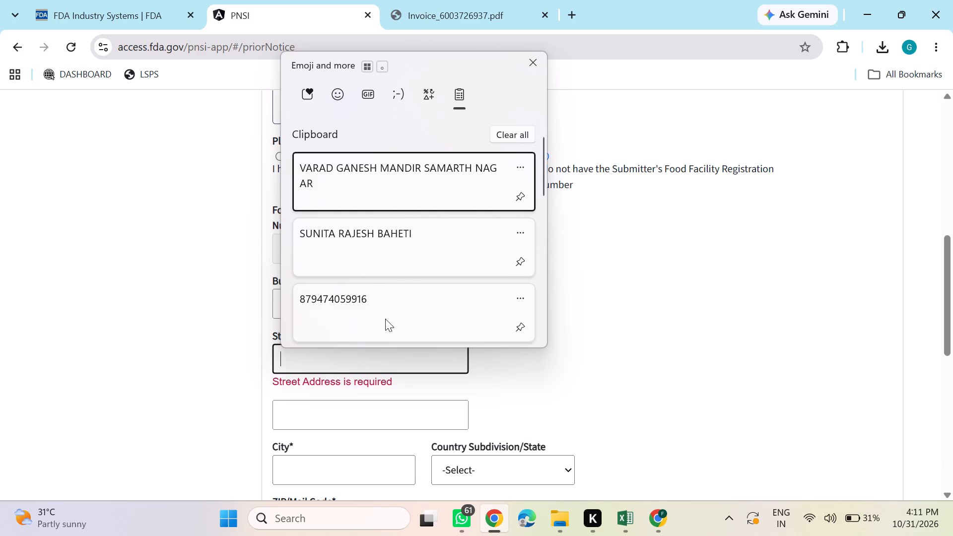
pyautogui.click(408, 12)
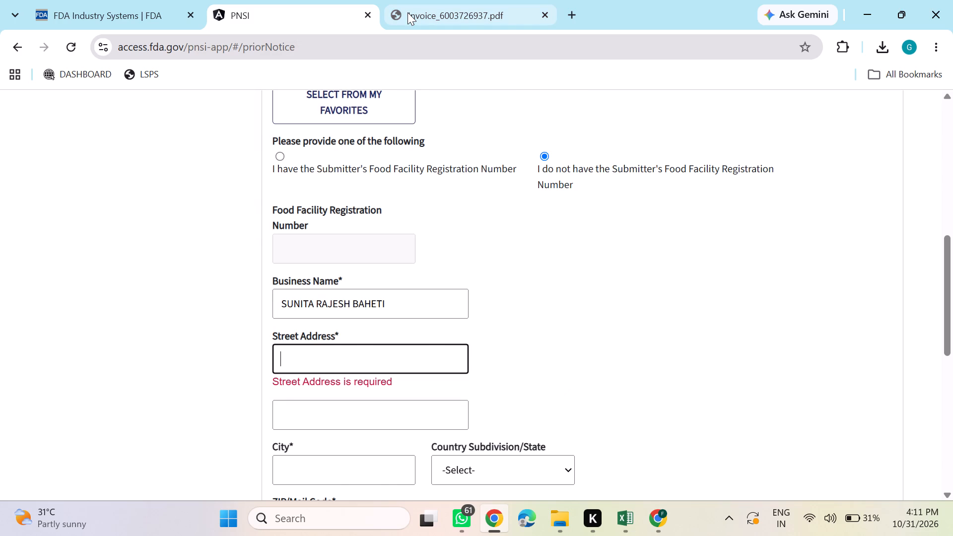
pyautogui.click(408, 12)
pyautogui.moveTo(315, 292); pyautogui.dragTo(353, 294)
pyautogui.hotkey('ctrl', 'c')
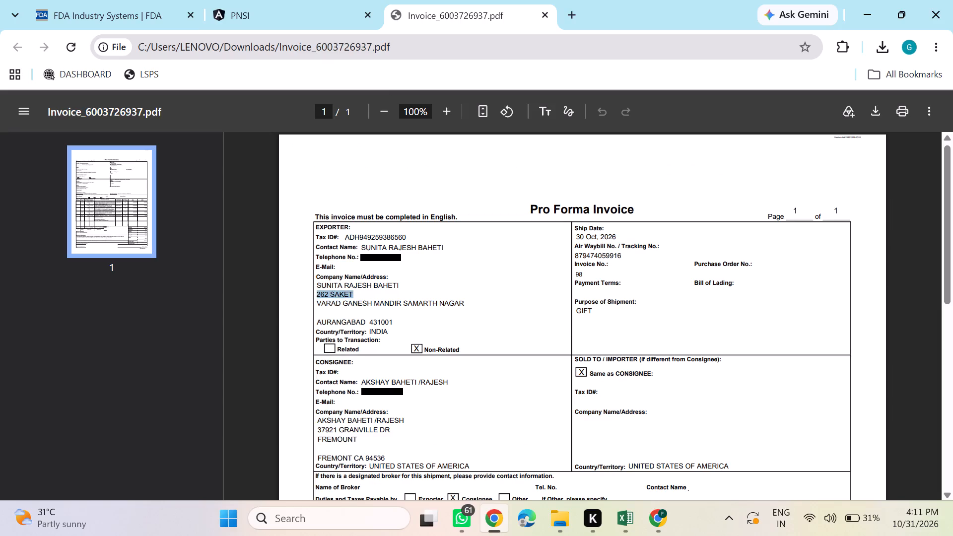
pyautogui.click(266, 6)
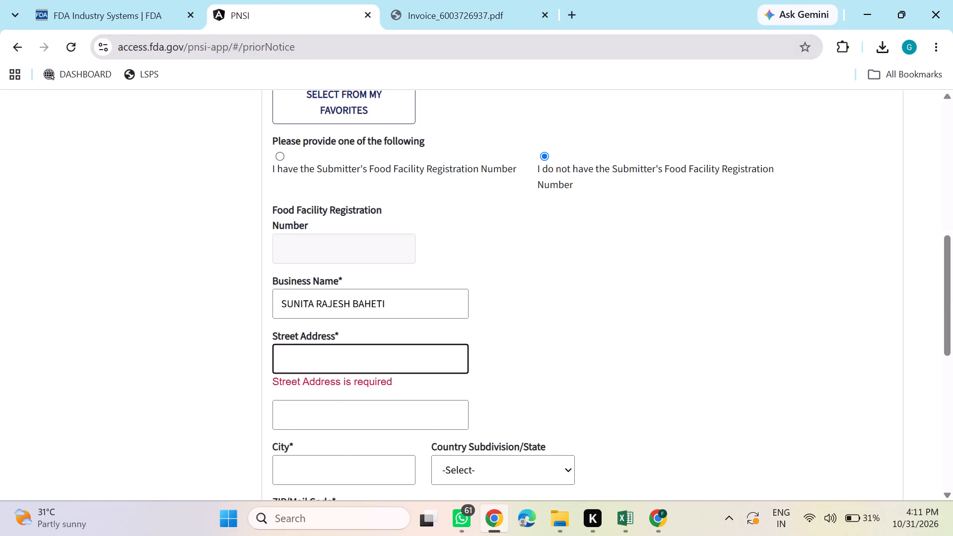
pyautogui.hotkey('ctrl', 'v')
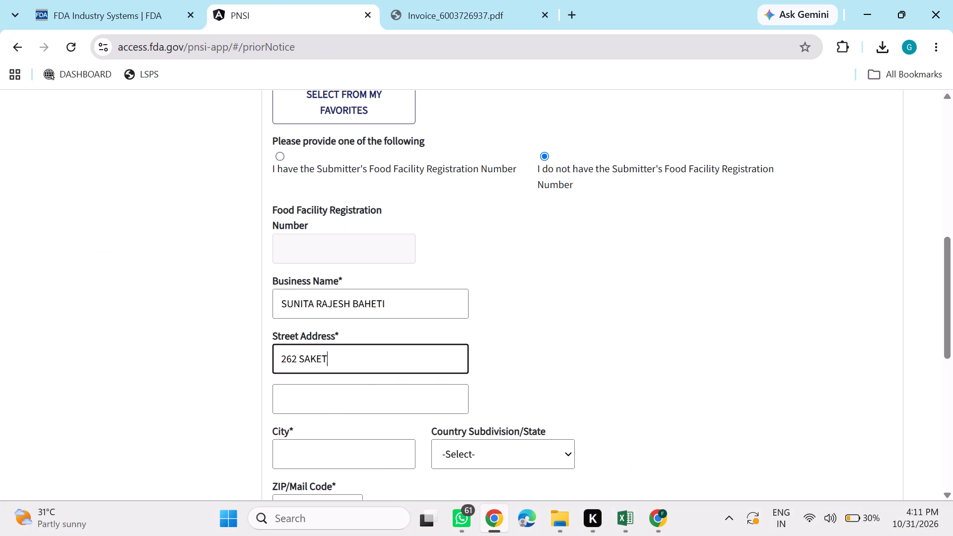
# Fill the submitter's second street address line with the exporter's second address line from the clipboard history.
pyautogui.click(490, 352)
pyautogui.click(416, 394)
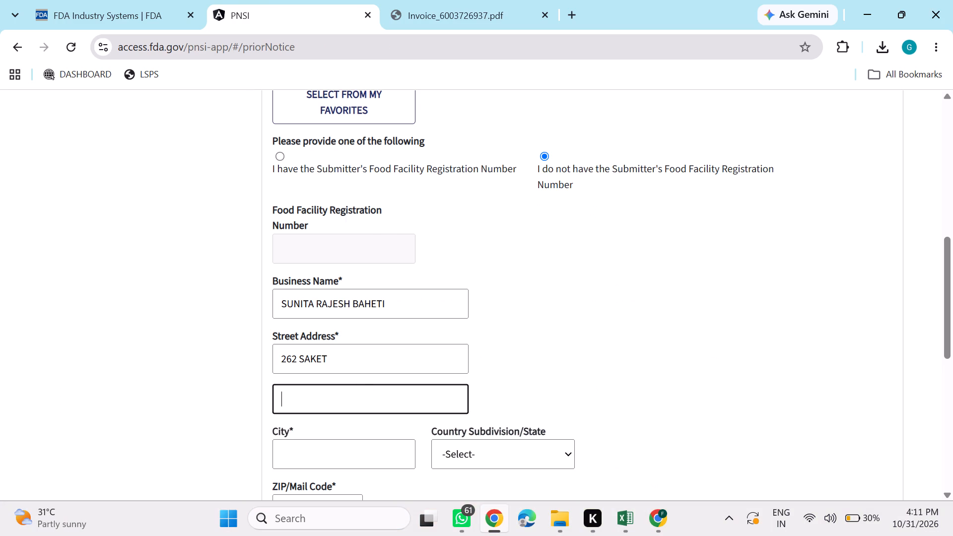
pyautogui.press('super+v')
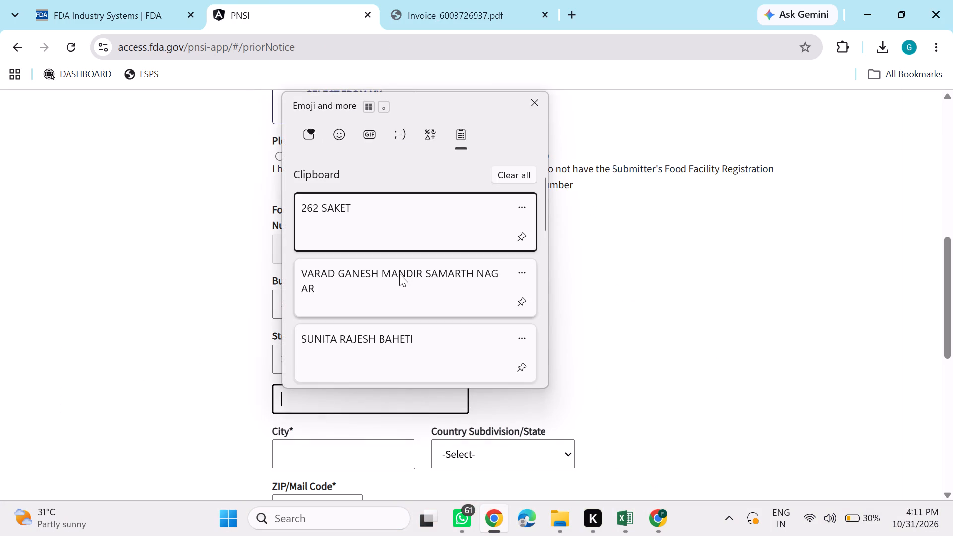
pyautogui.click(400, 275)
pyautogui.hotkey('ctrl', 'v')
pyautogui.scroll(-2, 400, 275)
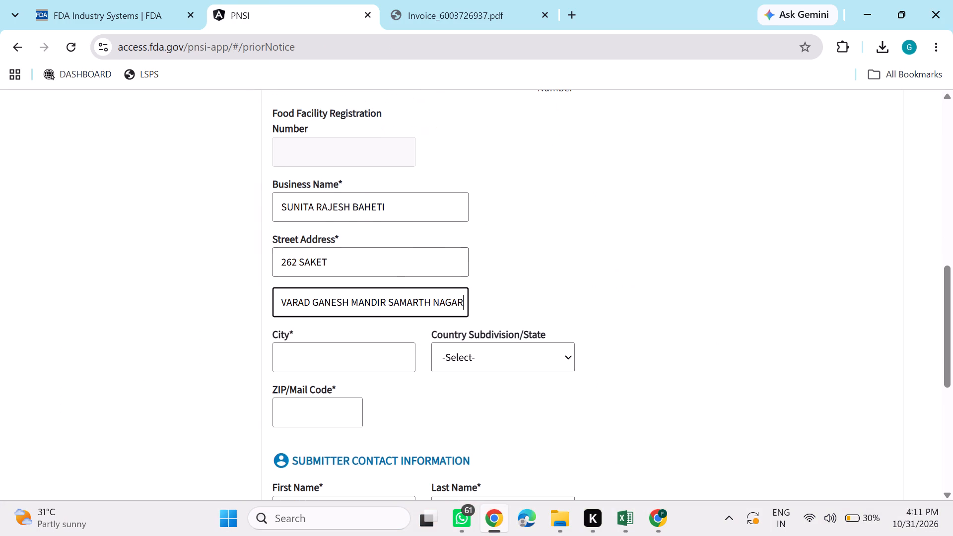
pyautogui.hotkey('ctrl', 'Right')
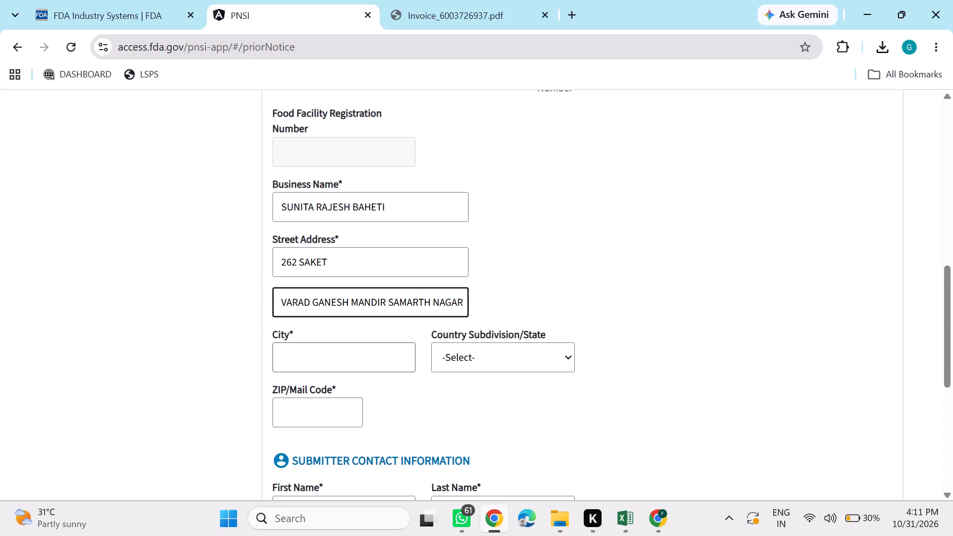
# Enter the submitter's city and ZIP/Mail Code as given in the exporter's invoice address, with Maharashtra as the state.
pyautogui.click(385, 342)
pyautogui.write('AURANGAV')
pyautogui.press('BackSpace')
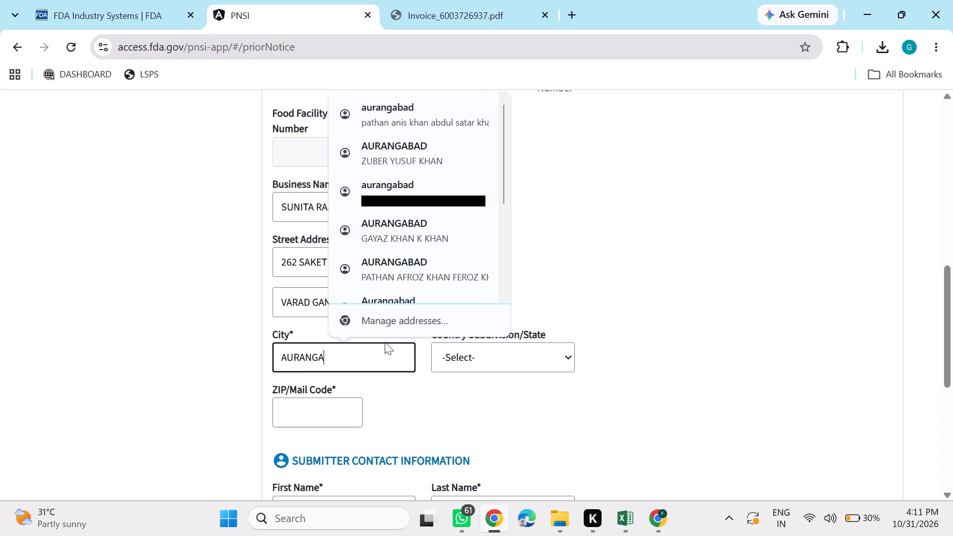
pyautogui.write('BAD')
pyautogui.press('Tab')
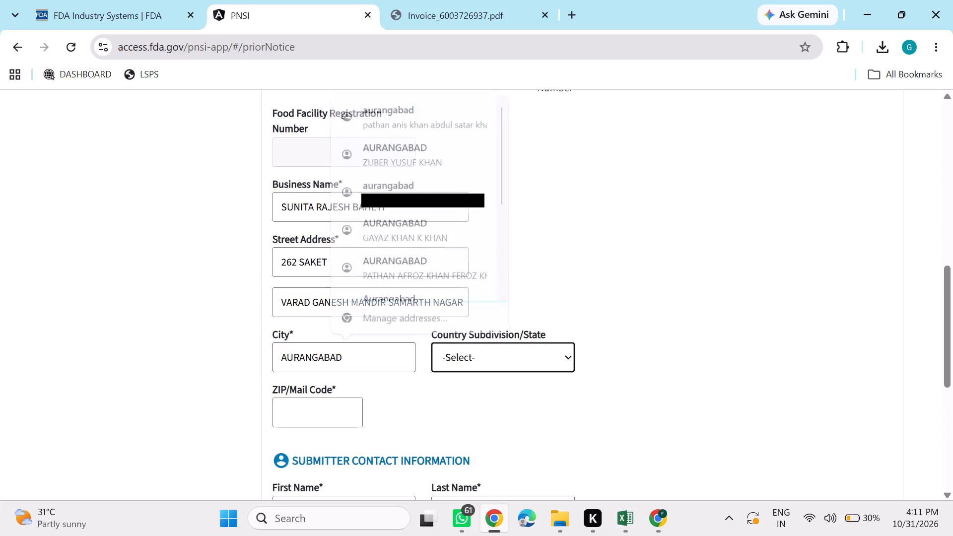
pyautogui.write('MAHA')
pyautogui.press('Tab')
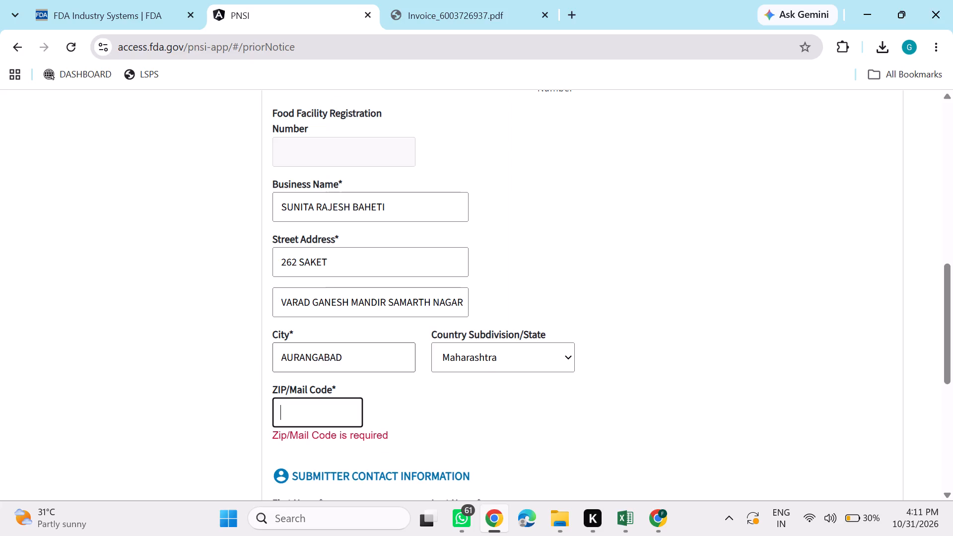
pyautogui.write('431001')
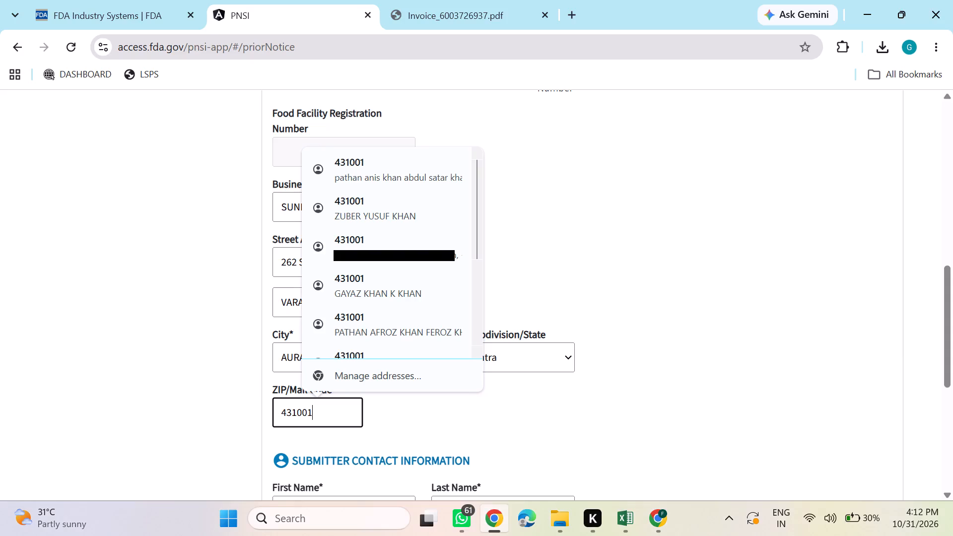
pyautogui.click(534, 426)
# Fill the submitter contact's First Name and Last Name from the copied exporter name, omitting the middle name.
pyautogui.scroll(-3, 534, 426)
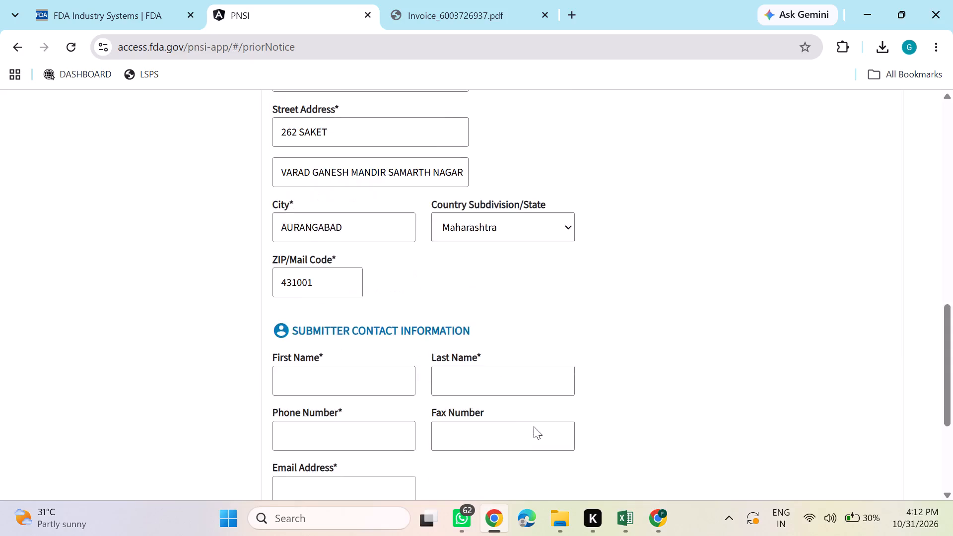
pyautogui.click(332, 285)
pyautogui.press('super+v')
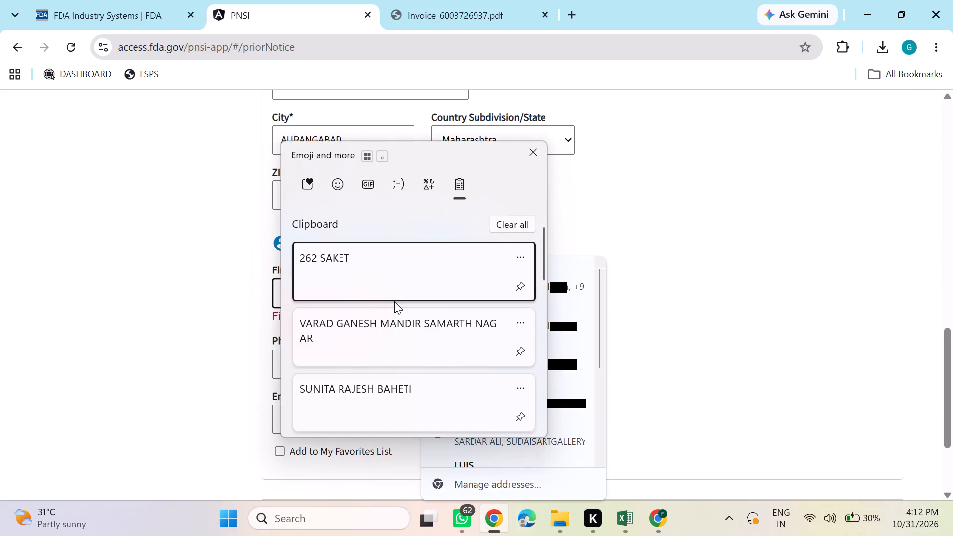
pyautogui.click(374, 390)
pyautogui.hotkey('ctrl', 'v')
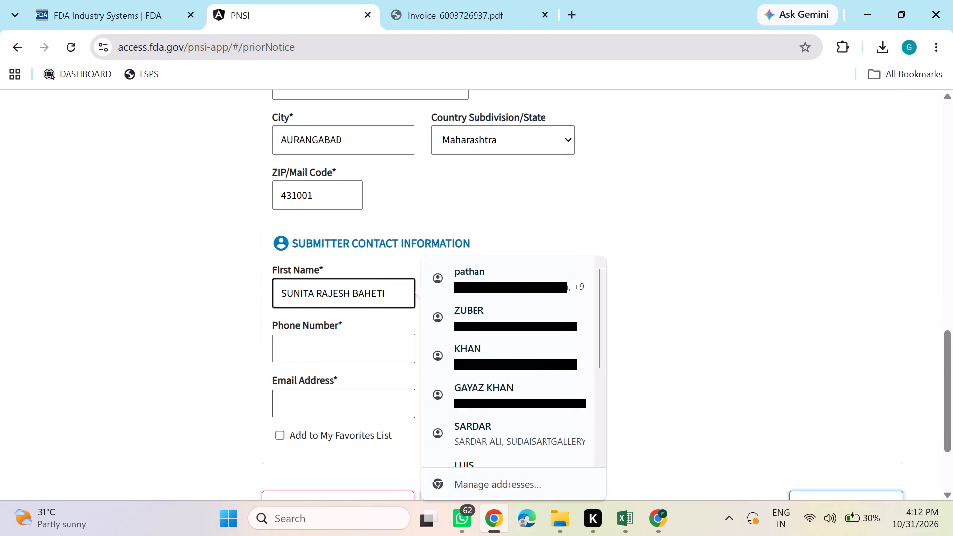
pyautogui.doubleClick(360, 290)
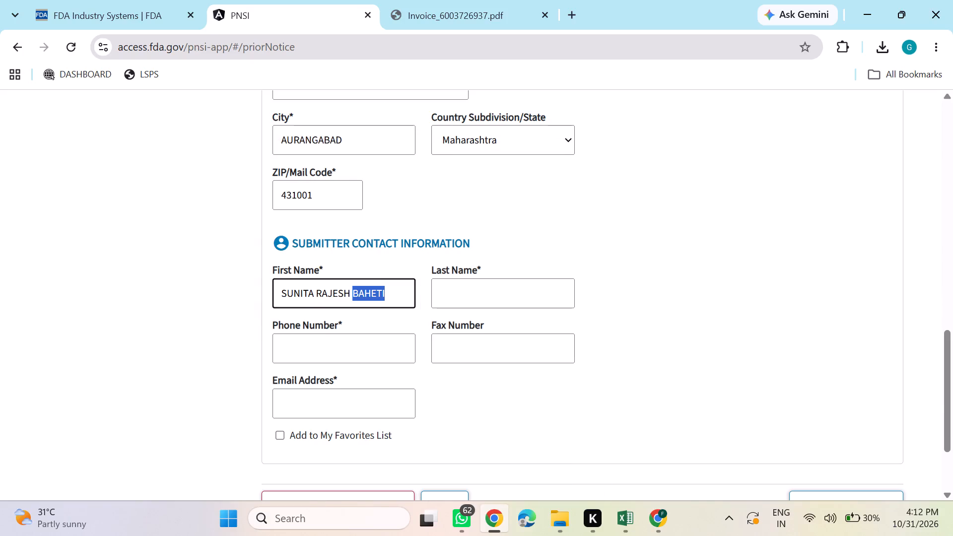
pyautogui.hotkey('ctrl', 'c')
pyautogui.hotkey('ctrl', 'BackSpace')
pyautogui.hotkey('ctrl', 'BackSpace')
pyautogui.press('Tab')
pyautogui.hotkey('ctrl', 'v')
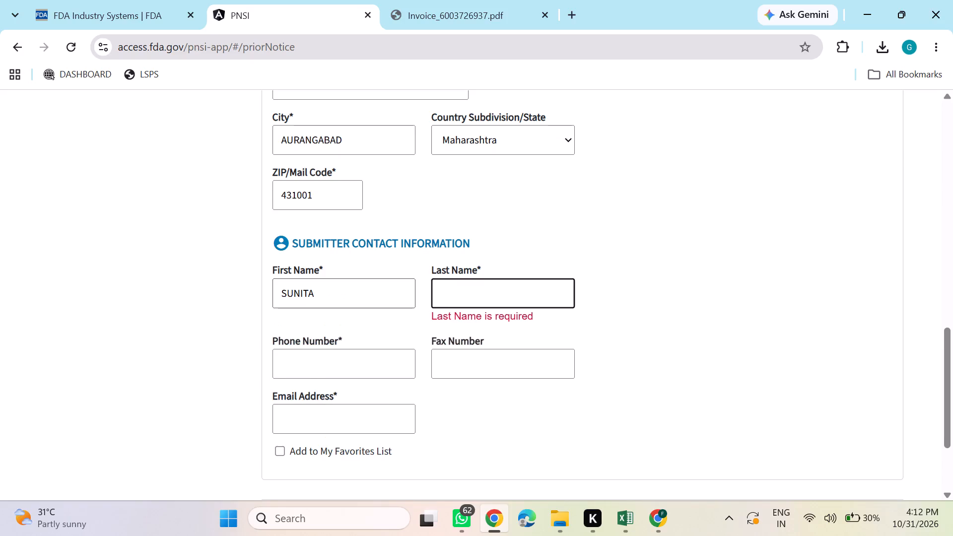
# Copy the exporter's telephone number from the pro forma invoice into the submitter contact's Phone Number.
pyautogui.scroll(-1, 360, 290)
pyautogui.click(325, 234)
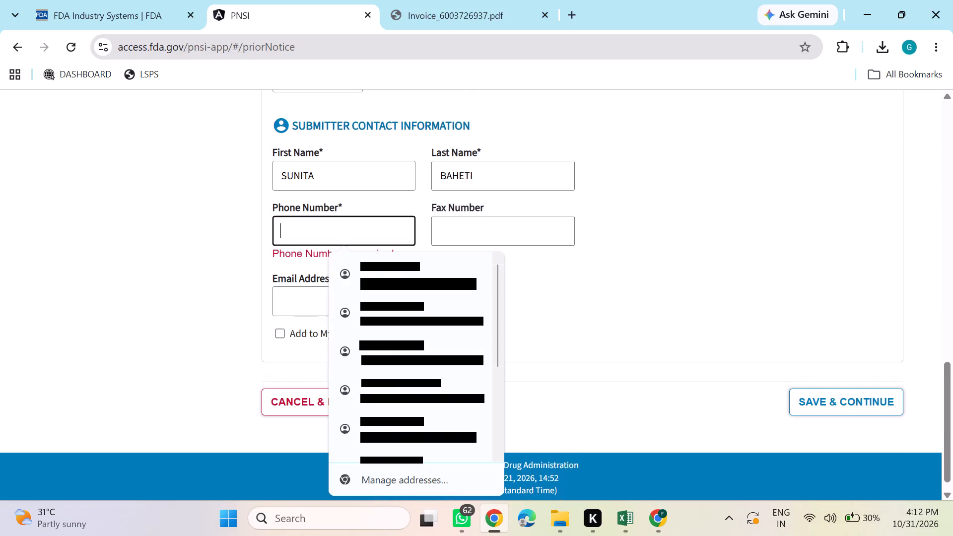
pyautogui.click(443, 21)
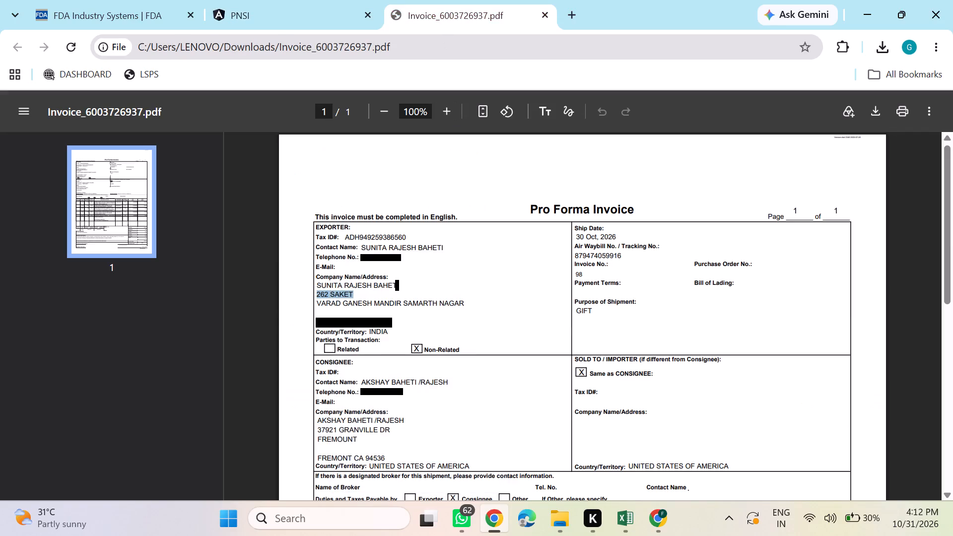
pyautogui.doubleClick(382, 263)
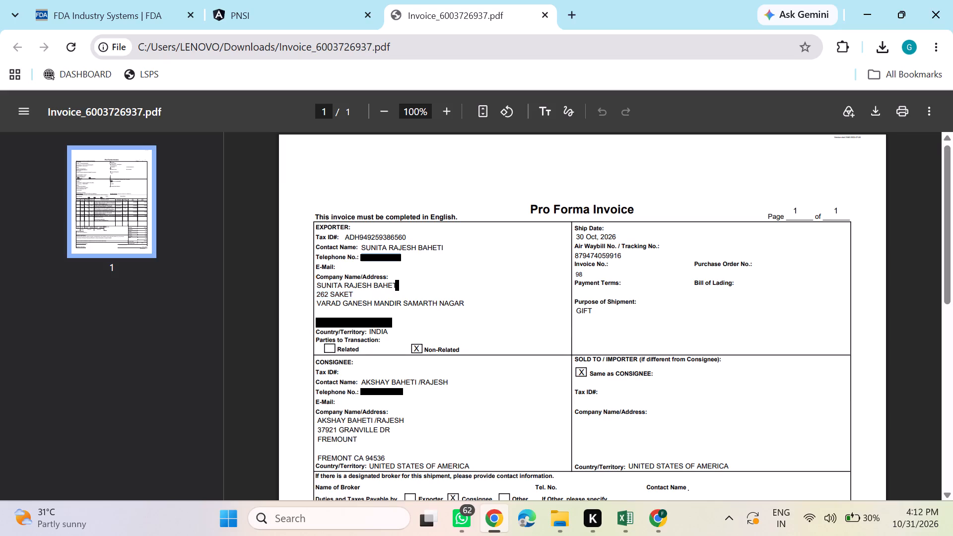
pyautogui.hotkey('ctrl', 'c')
pyautogui.click(309, 0)
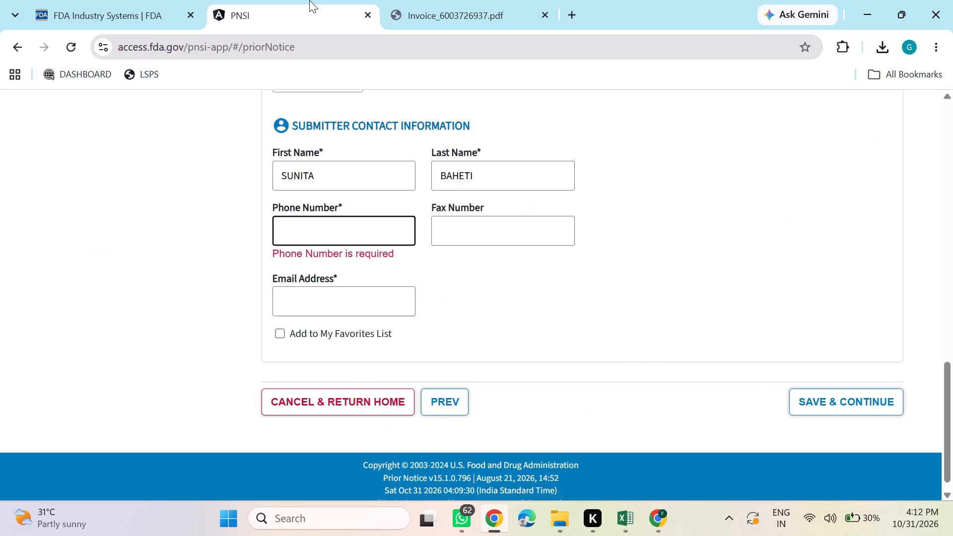
pyautogui.hotkey('ctrl', 'v')
# Enter the submitter contact's Email Address from the saved suggestions, leaving the Fax Number blank.
pyautogui.press('Tab')
pyautogui.press('Tab')
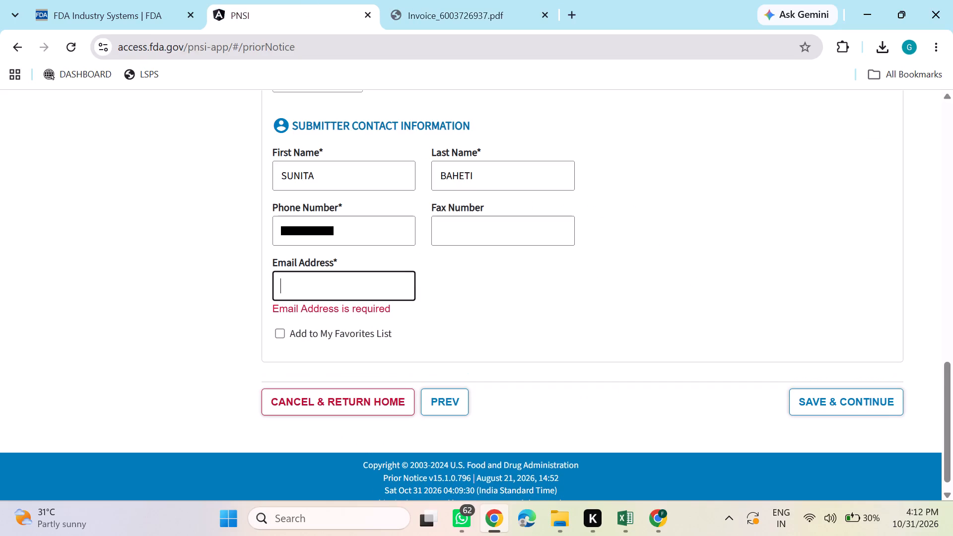
pyautogui.write('CRYS')
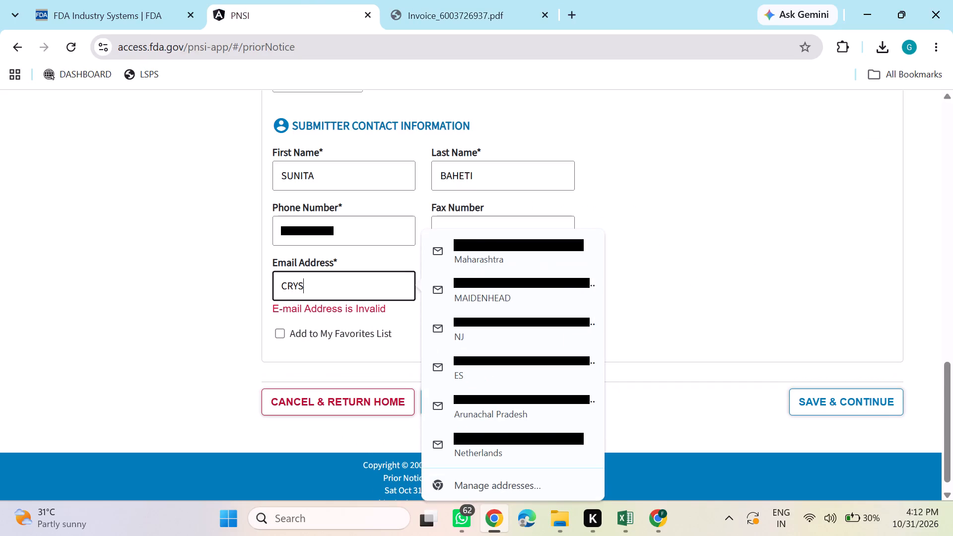
pyautogui.press('Down')
pyautogui.press('Tab')
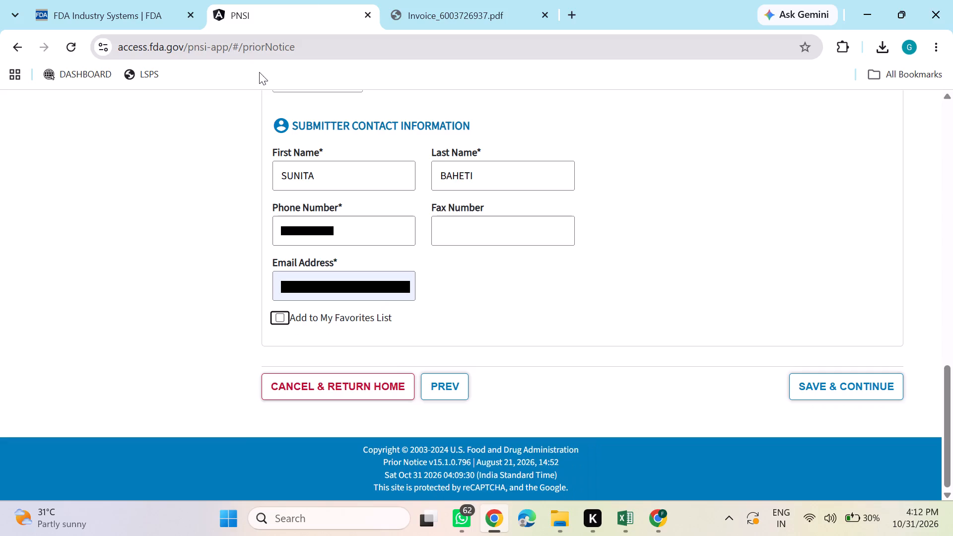
# Add the submitter to the favorites list, save the submitter details and accept the address as entered to continue to the importer section.
pyautogui.click(280, 317)
pyautogui.click(822, 384)
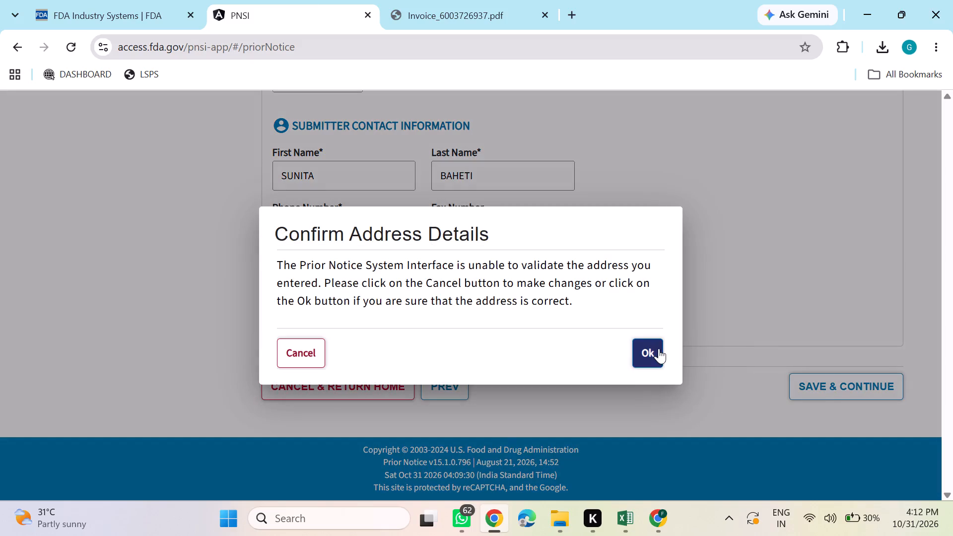
pyautogui.click(652, 350)
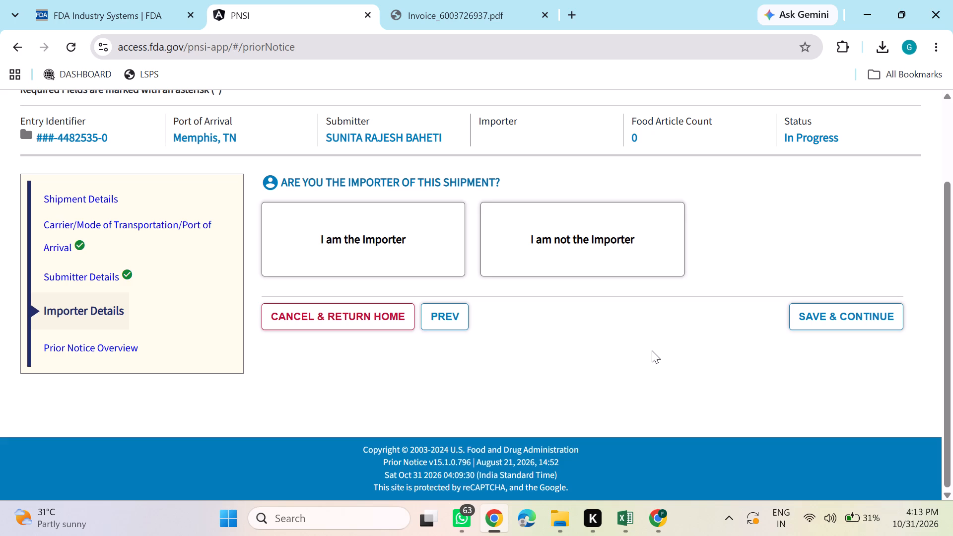
# Declare that you are not the importer, set the importer country to United States (US), and choose to provide Name and Full Address.
pyautogui.click(623, 249)
pyautogui.scroll(-3, 623, 249)
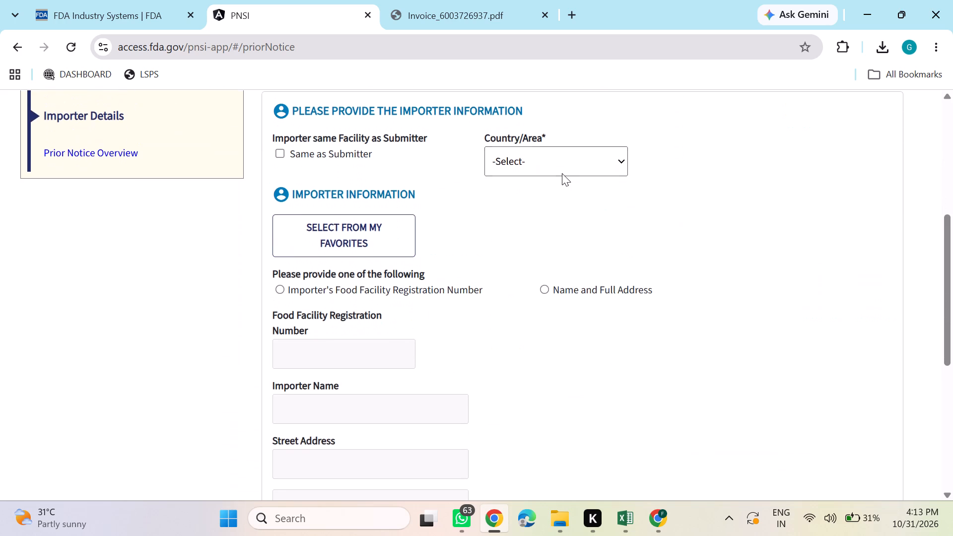
pyautogui.click(561, 173)
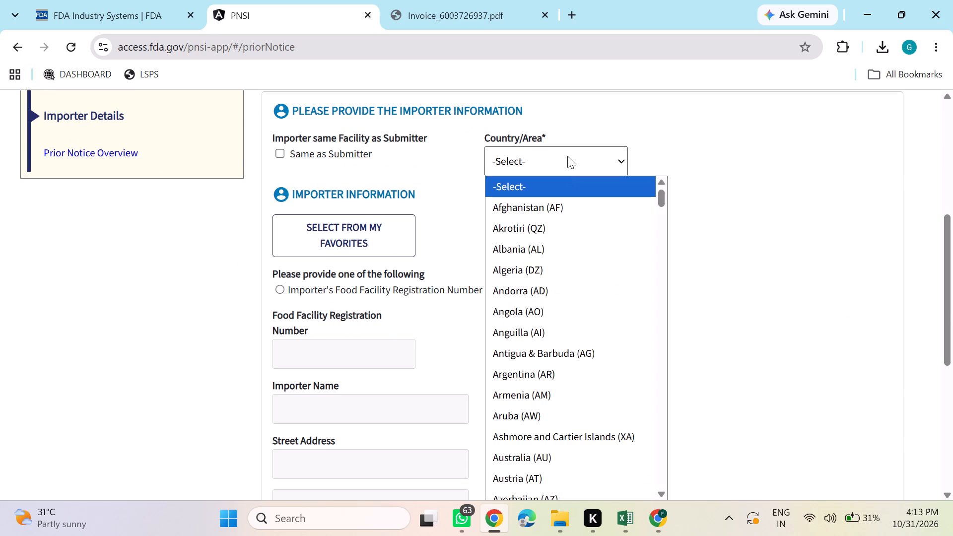
pyautogui.write('UUUUU')
pyautogui.press('Tab')
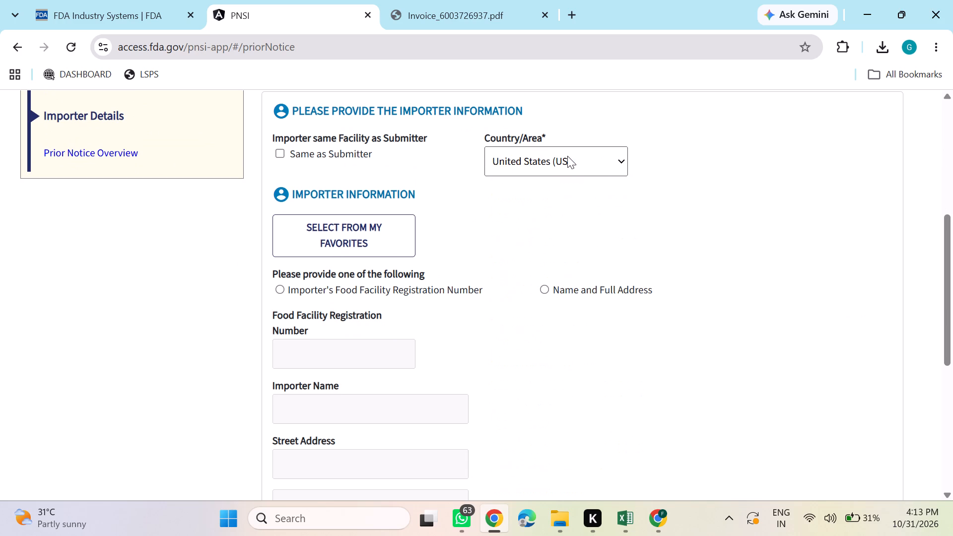
pyautogui.click(547, 291)
pyautogui.scroll(-1, 547, 291)
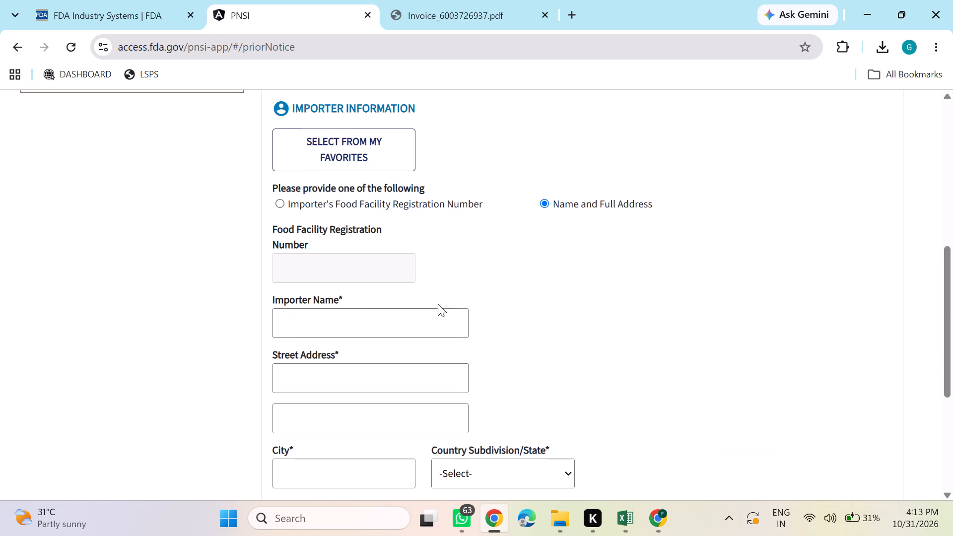
# Fill the Importer Name with the consignee's name from the pro forma invoice, leaving out the part after the slash.
pyautogui.click(413, 318)
pyautogui.click(420, 0)
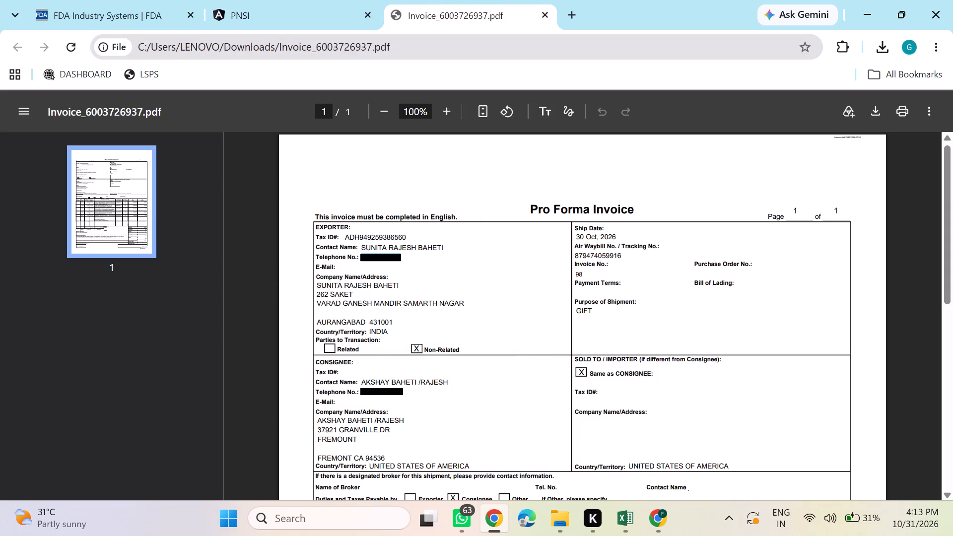
pyautogui.scroll(-1, 376, 271)
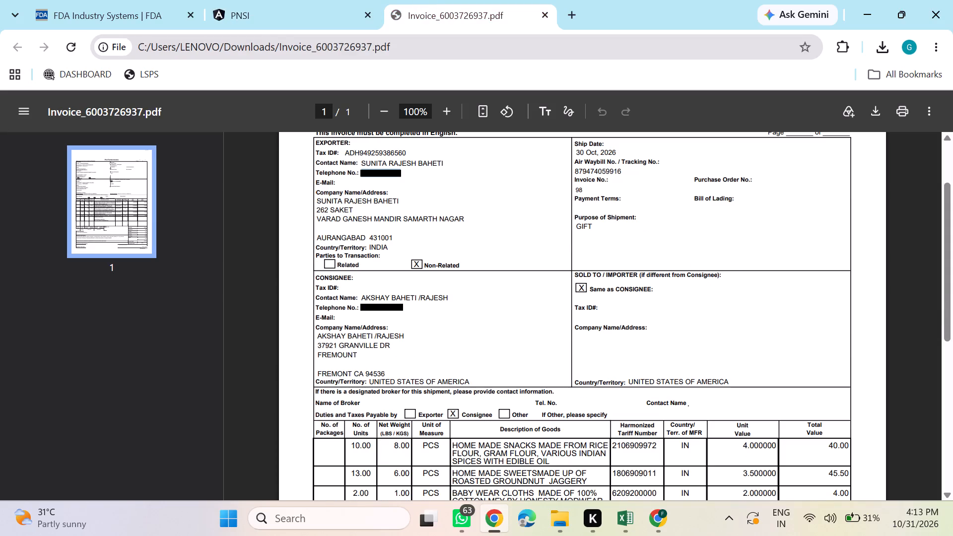
pyautogui.moveTo(318, 332); pyautogui.dragTo(370, 337)
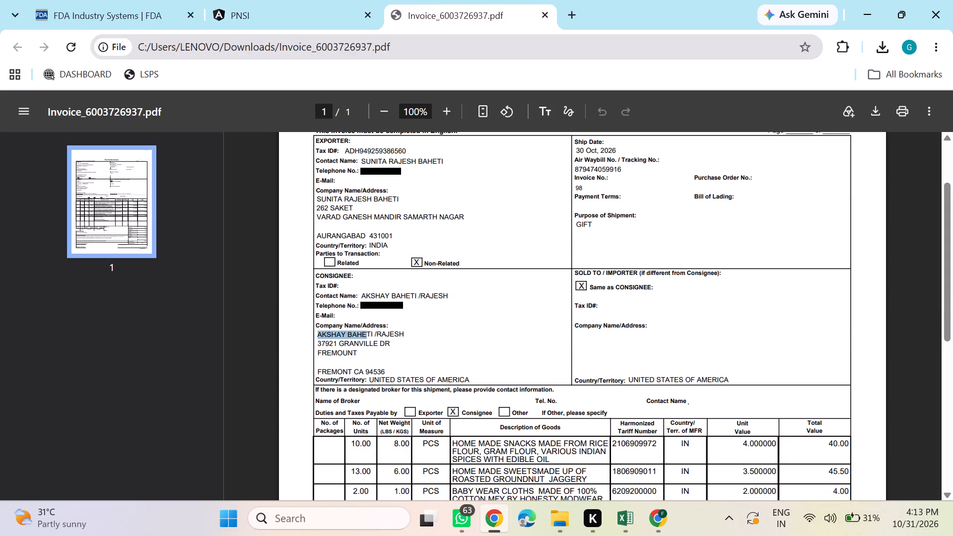
pyautogui.moveTo(370, 337); pyautogui.dragTo(371, 337)
pyautogui.moveTo(372, 335); pyautogui.dragTo(322, 332)
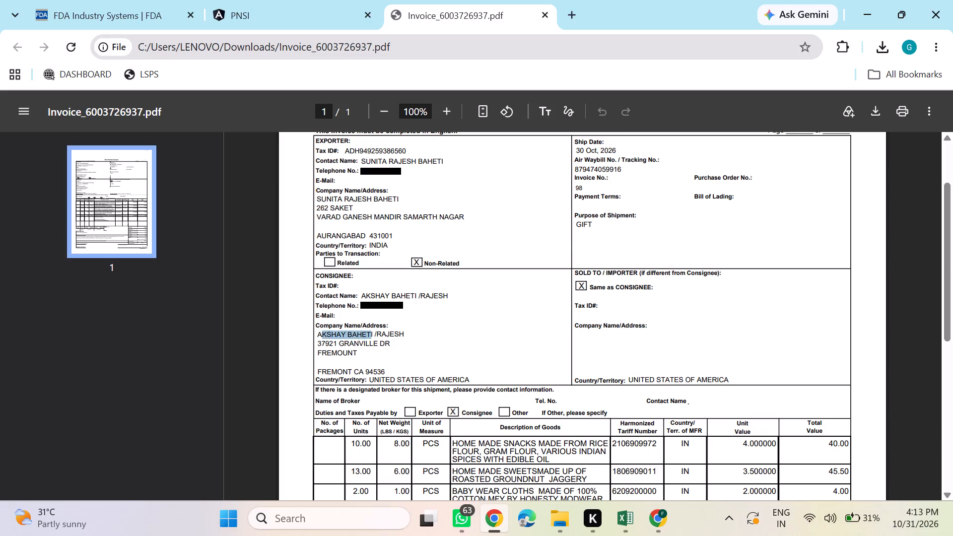
pyautogui.moveTo(322, 332); pyautogui.dragTo(310, 334)
pyautogui.click(374, 332)
pyautogui.moveTo(374, 332); pyautogui.dragTo(343, 332)
pyautogui.moveTo(315, 334); pyautogui.dragTo(348, 332)
pyautogui.moveTo(348, 332); pyautogui.dragTo(371, 333)
pyautogui.moveTo(371, 333); pyautogui.dragTo(372, 332)
pyautogui.click(316, 333)
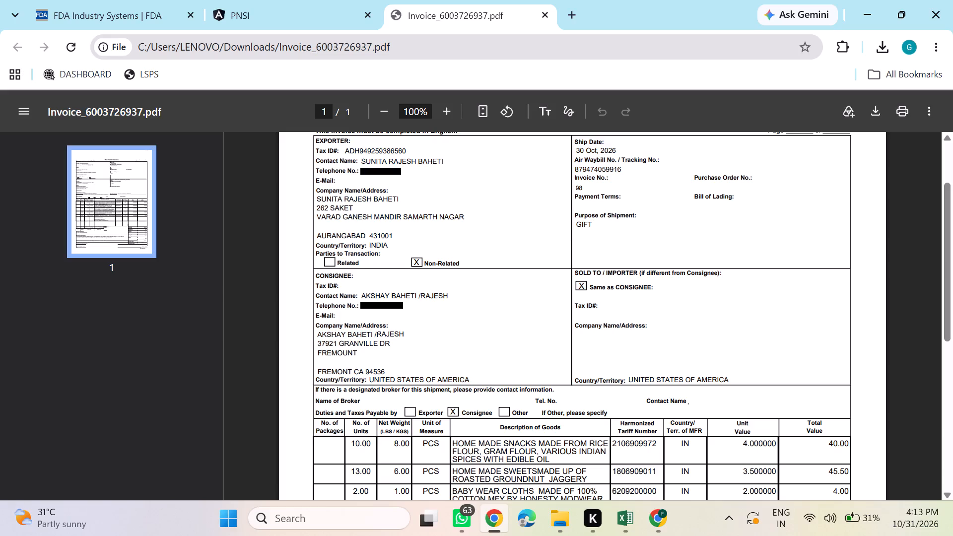
pyautogui.moveTo(316, 333); pyautogui.dragTo(344, 333)
pyautogui.click(336, 333)
pyautogui.moveTo(336, 333); pyautogui.dragTo(364, 333)
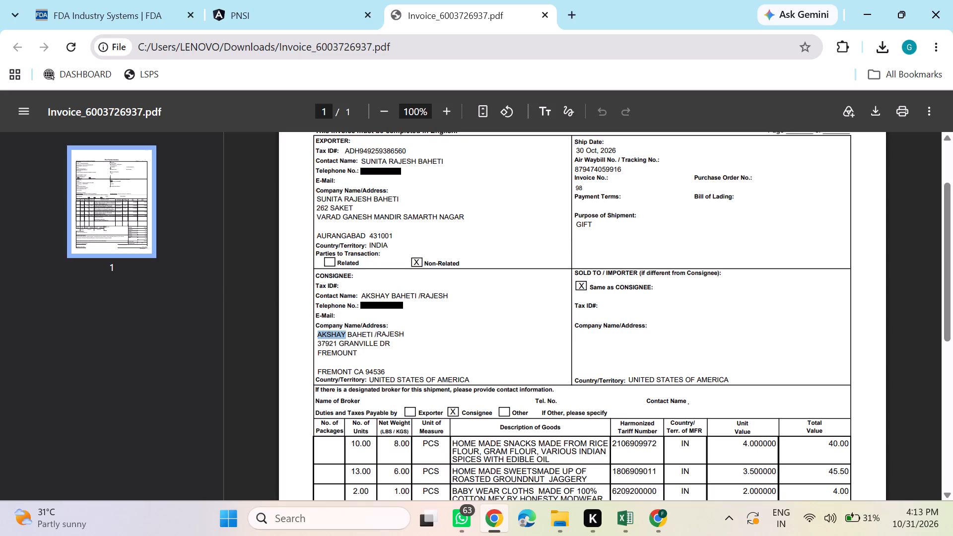
pyautogui.click(336, 334)
pyautogui.moveTo(336, 334); pyautogui.dragTo(364, 333)
pyautogui.moveTo(372, 334); pyautogui.dragTo(311, 334)
pyautogui.hotkey('ctrl', 'c')
pyautogui.click(285, 0)
pyautogui.hotkey('ctrl', 'v')
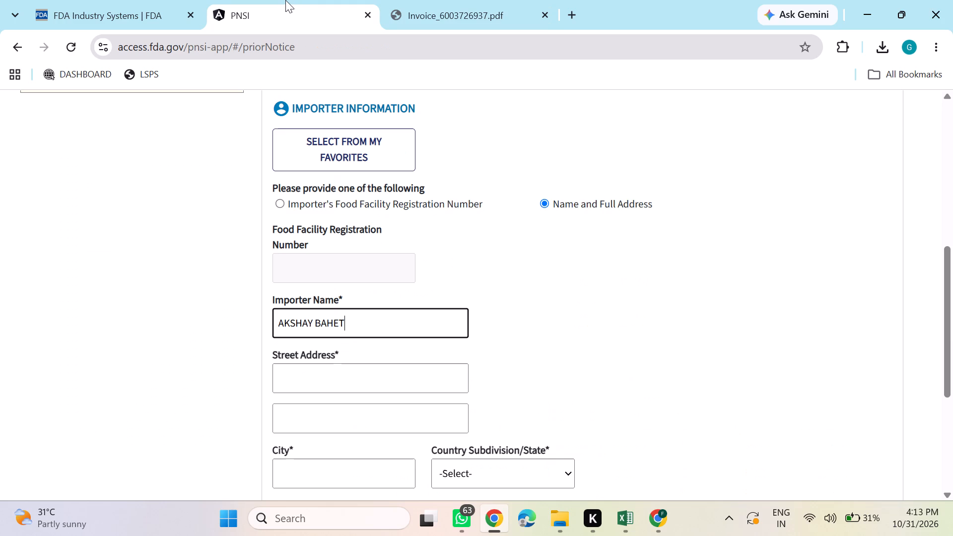
pyautogui.press('i')
# Copy the consignee's street address from the pro forma invoice in two parts: house number with street name, and the remainder including the following line.
pyautogui.press('Tab')
pyautogui.click(419, 0)
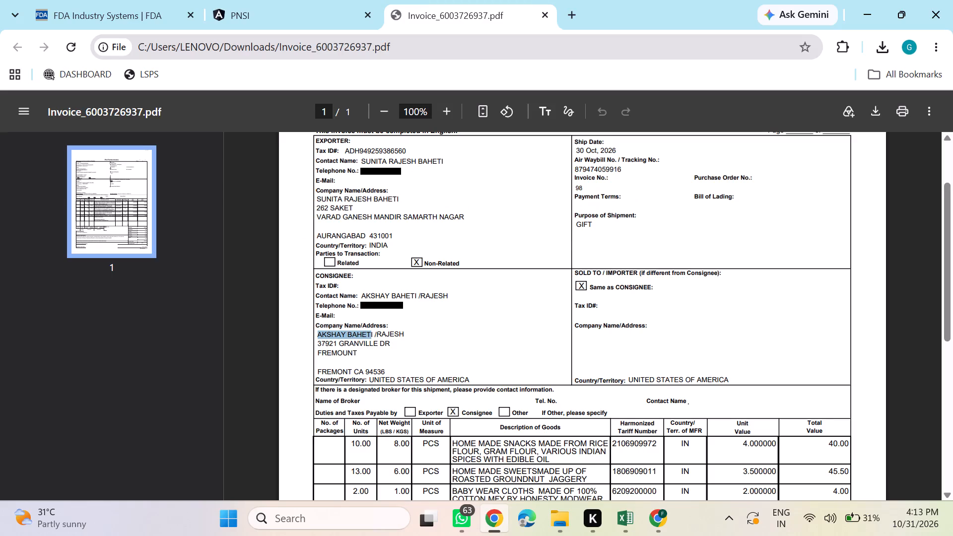
pyautogui.scroll(-1, 412, 169)
pyautogui.moveTo(317, 326); pyautogui.dragTo(337, 326)
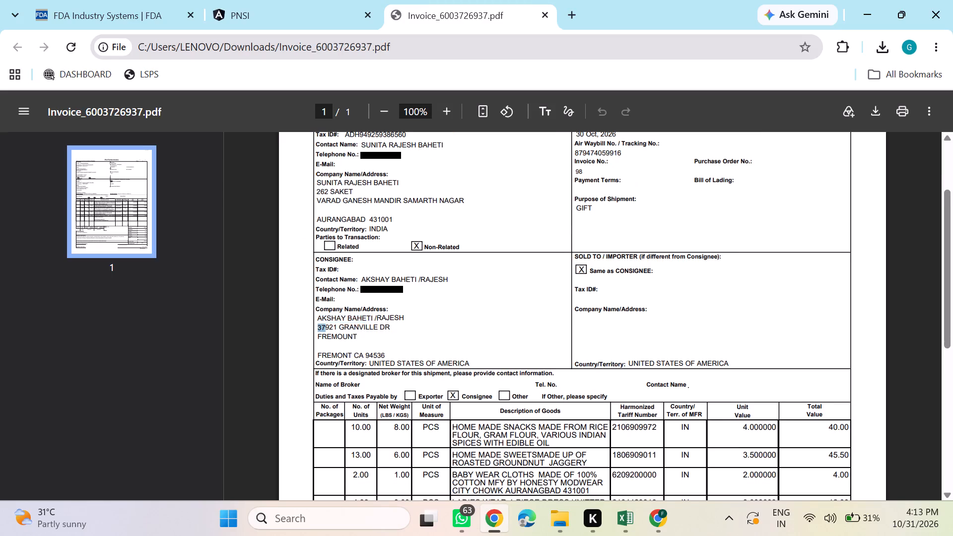
pyautogui.moveTo(337, 326); pyautogui.dragTo(377, 328)
pyautogui.hotkey('ctrl', 'c')
pyautogui.moveTo(379, 327); pyautogui.dragTo(390, 333)
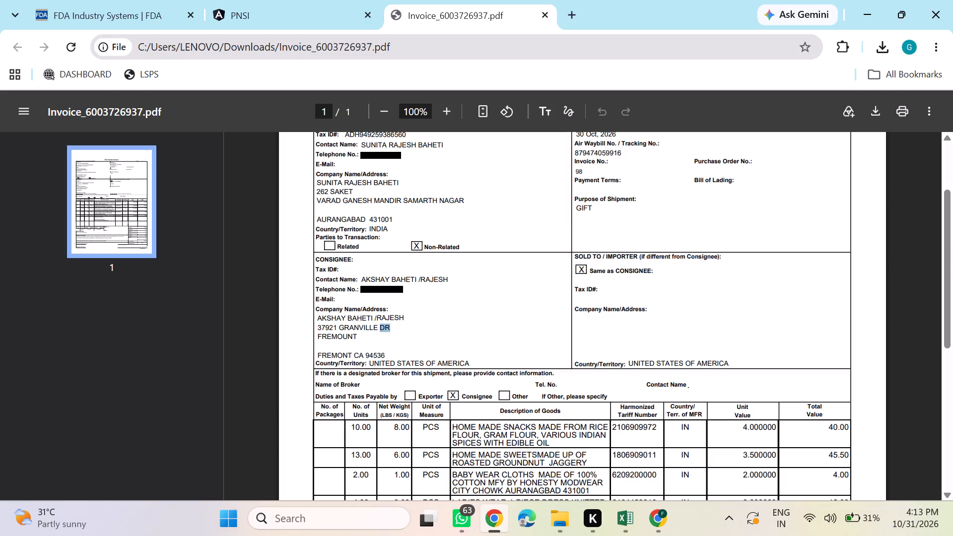
pyautogui.moveTo(390, 333); pyautogui.dragTo(363, 341)
pyautogui.hotkey('ctrl', 'c')
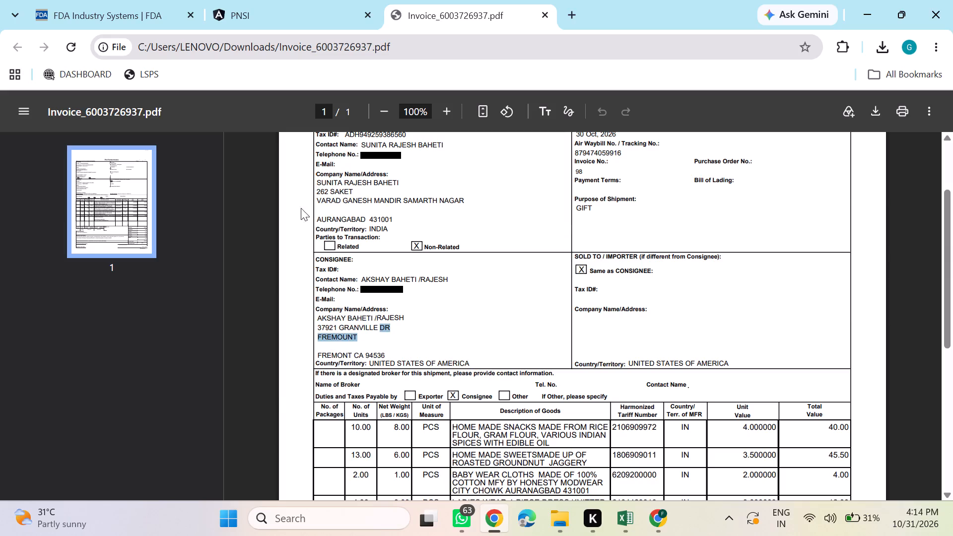
# Enter the copied house number and street name in the first line of the importer's Street Address, using the clipboard history.
pyautogui.click(291, 7)
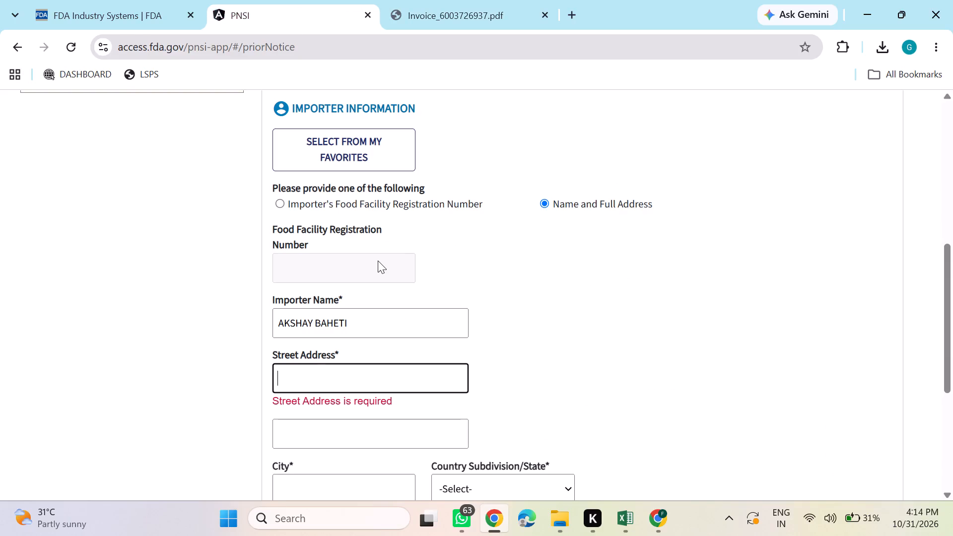
pyautogui.press('super+v')
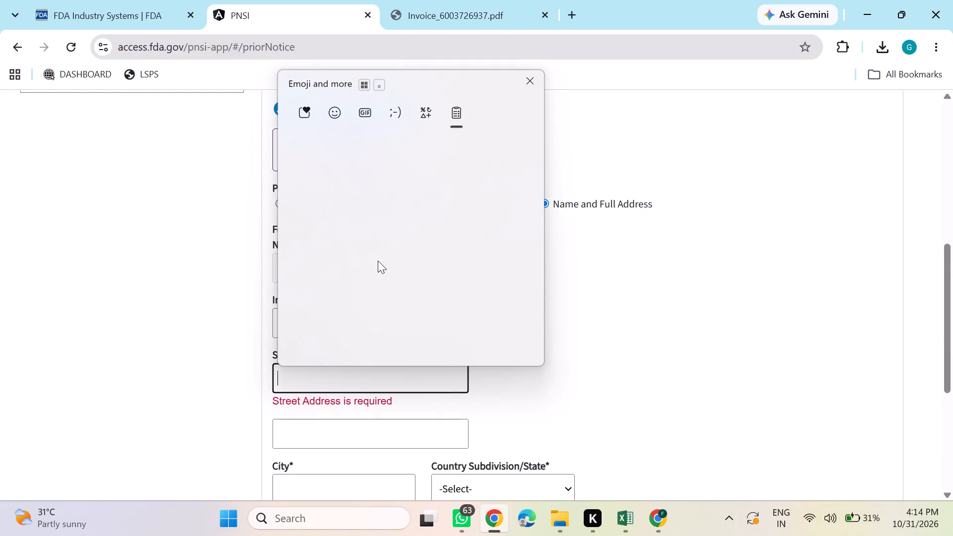
pyautogui.click(376, 269)
pyautogui.hotkey('ctrl', 'v')
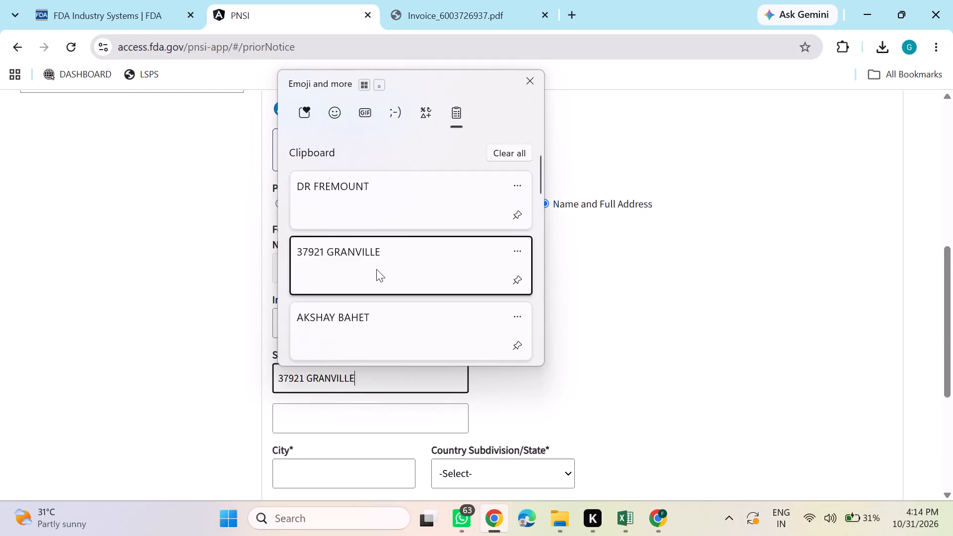
pyautogui.press('Tab')
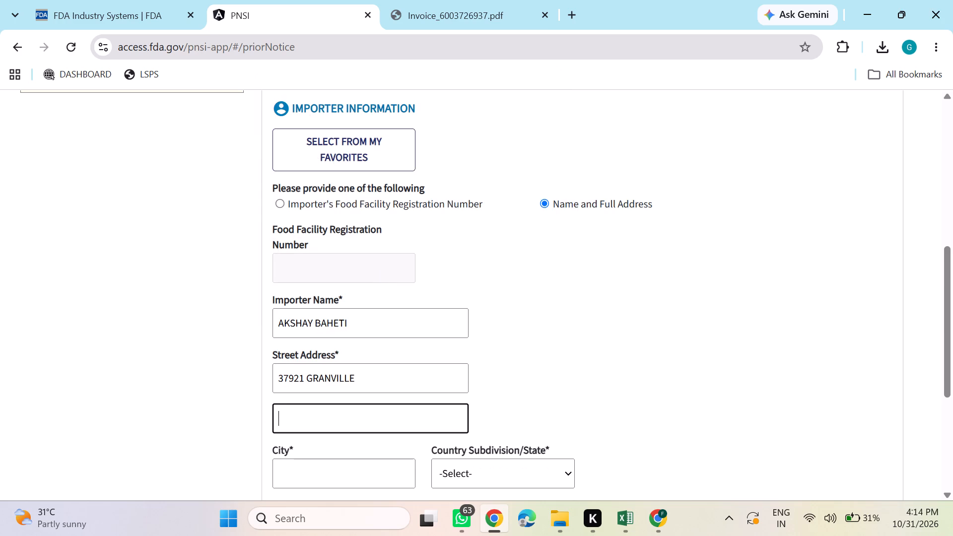
pyautogui.click(377, 370)
pyautogui.hotkey('ctrl', 'a')
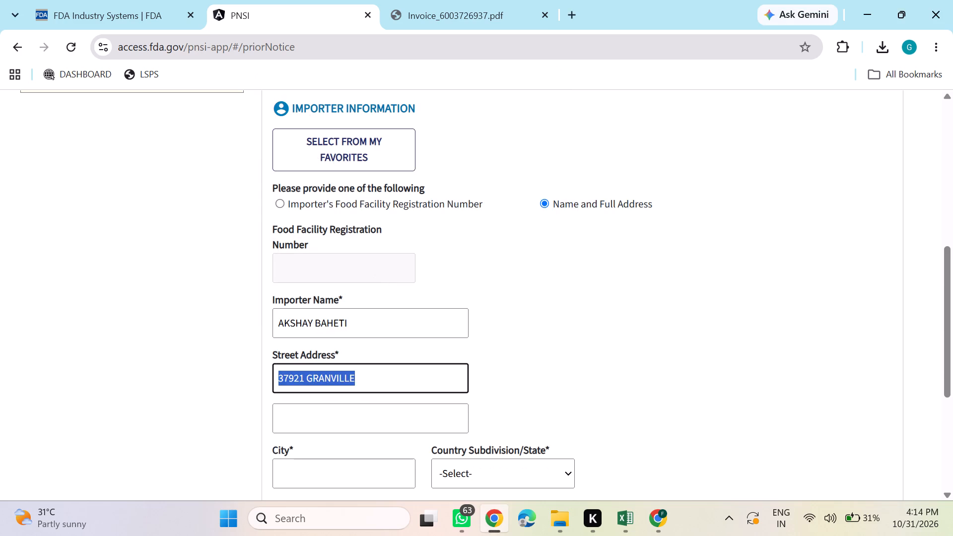
pyautogui.press('BackSpace')
pyautogui.press('super+v')
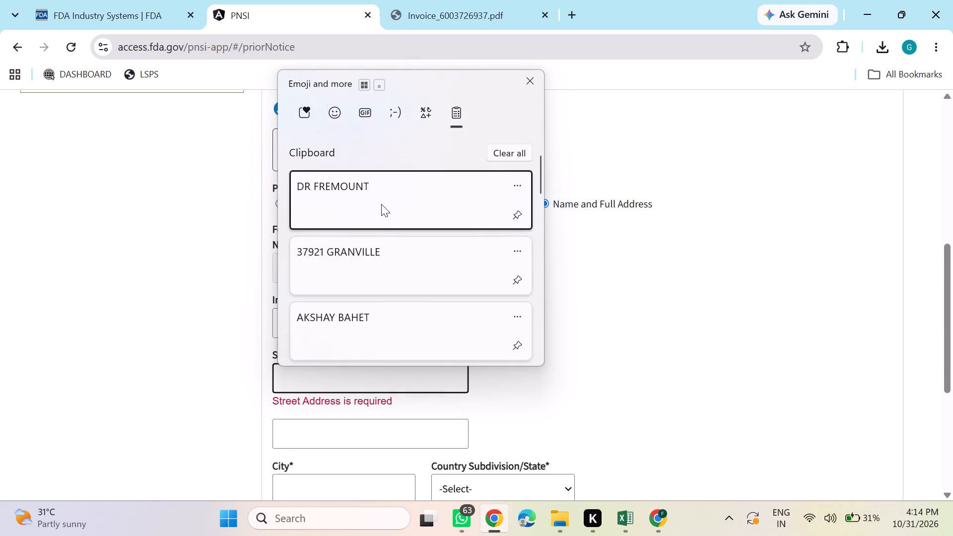
pyautogui.click(382, 262)
pyautogui.hotkey('ctrl', 'v')
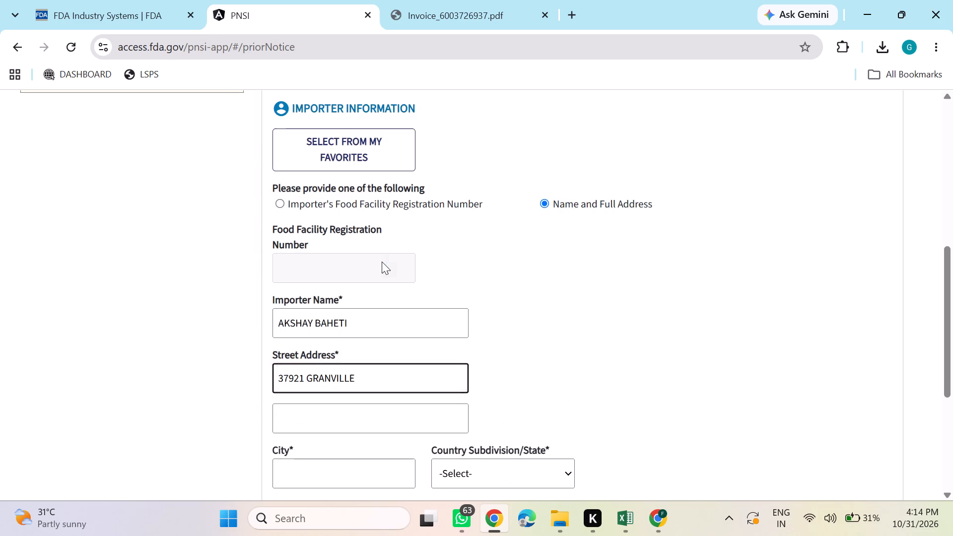
# Enter the copied remainder of the consignee's street address in the importer's second Street Address line.
pyautogui.press('Tab')
pyautogui.press('super+v')
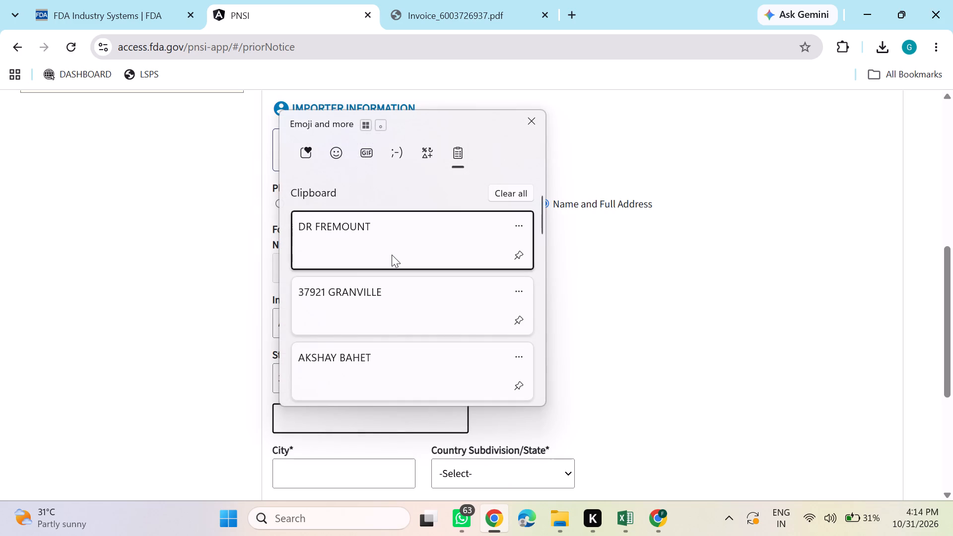
pyautogui.click(392, 255)
pyautogui.hotkey('ctrl', 'v')
pyautogui.scroll(-1, 392, 255)
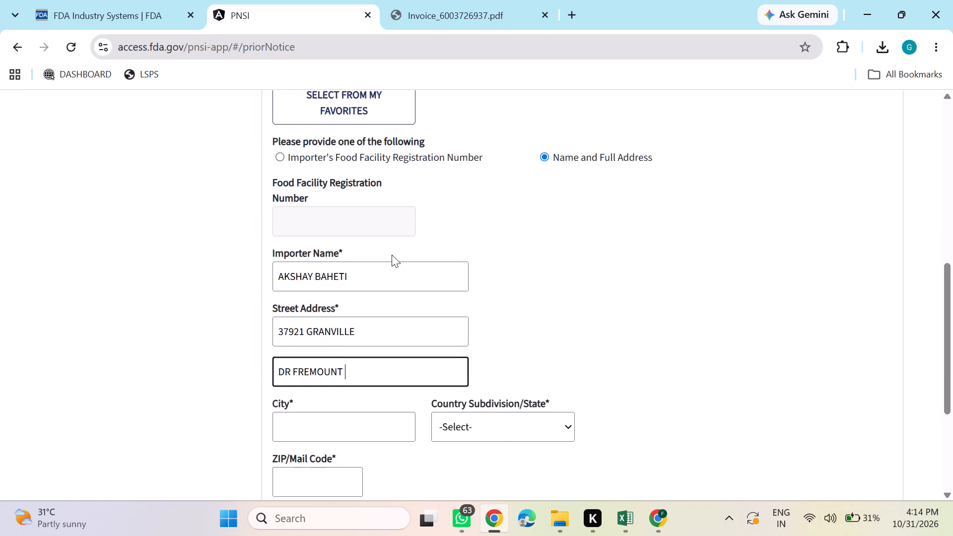
pyautogui.scroll(-1, 392, 255)
# Copy the consignee's city and ZIP code from the pro forma invoice as two separate clipboard entries.
pyautogui.press('Tab')
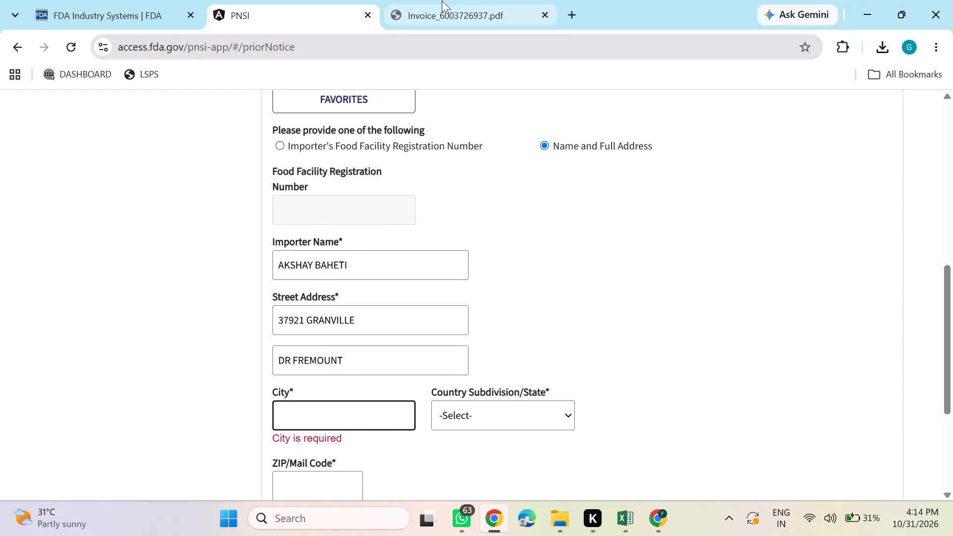
pyautogui.click(442, 0)
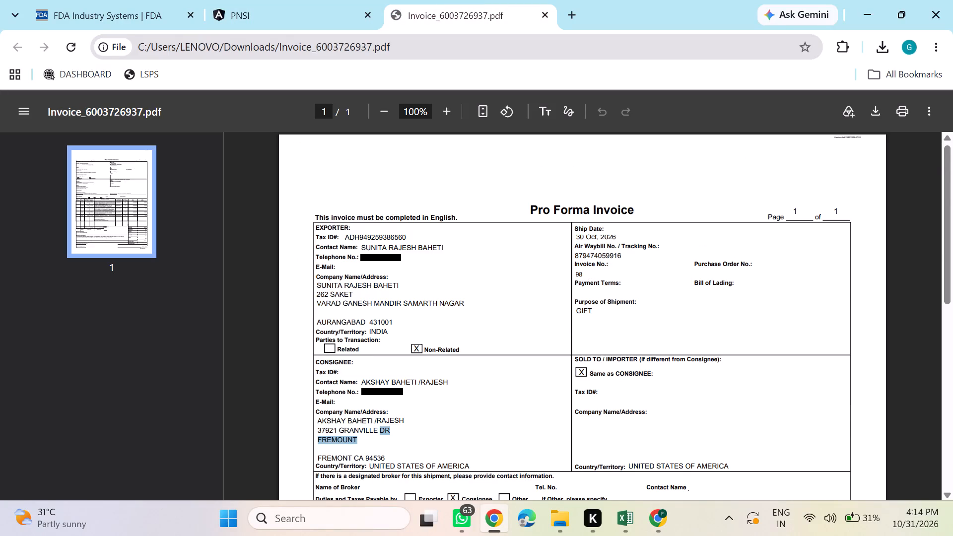
pyautogui.scroll(-2, 351, 358)
pyautogui.doubleClick(335, 339)
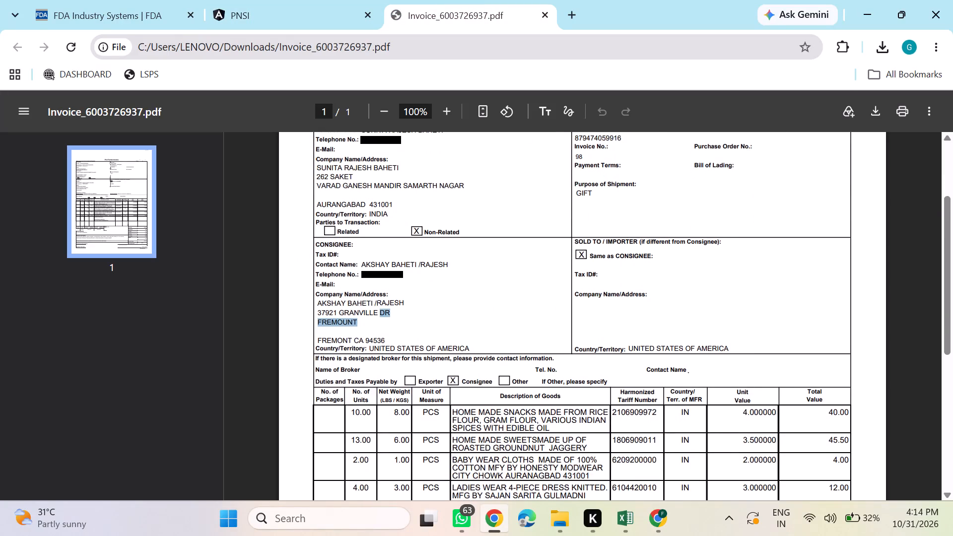
pyautogui.hotkey('ctrl', 'c')
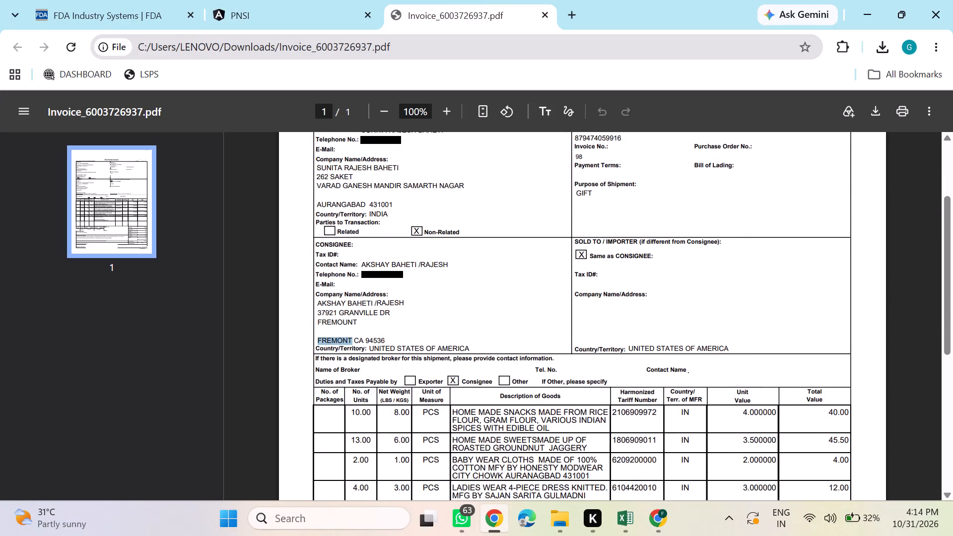
pyautogui.doubleClick(374, 338)
pyautogui.hotkey('ctrl', 'c')
# Enter the copied city name in the importer's City field, using the clipboard history.
pyautogui.click(258, 1)
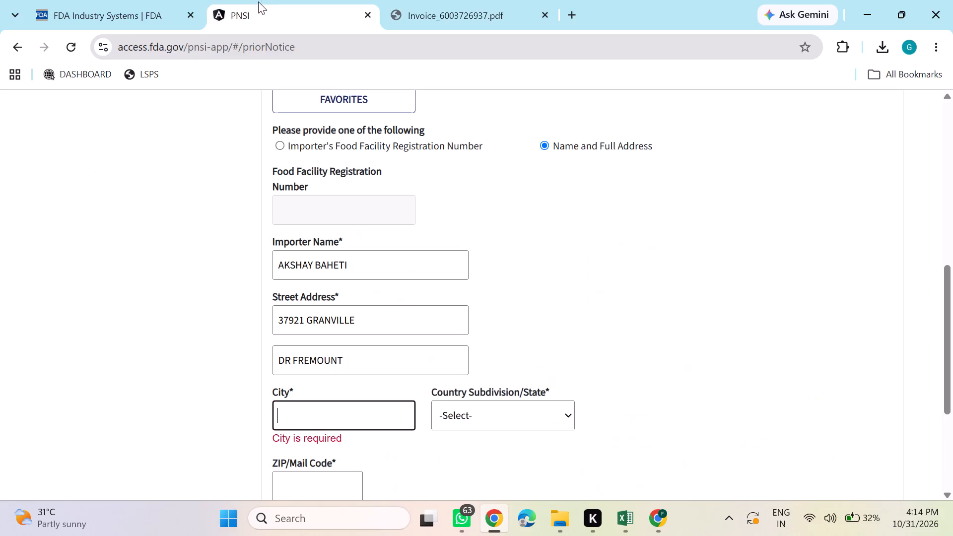
pyautogui.scroll(-1, 421, 185)
pyautogui.press('super+v')
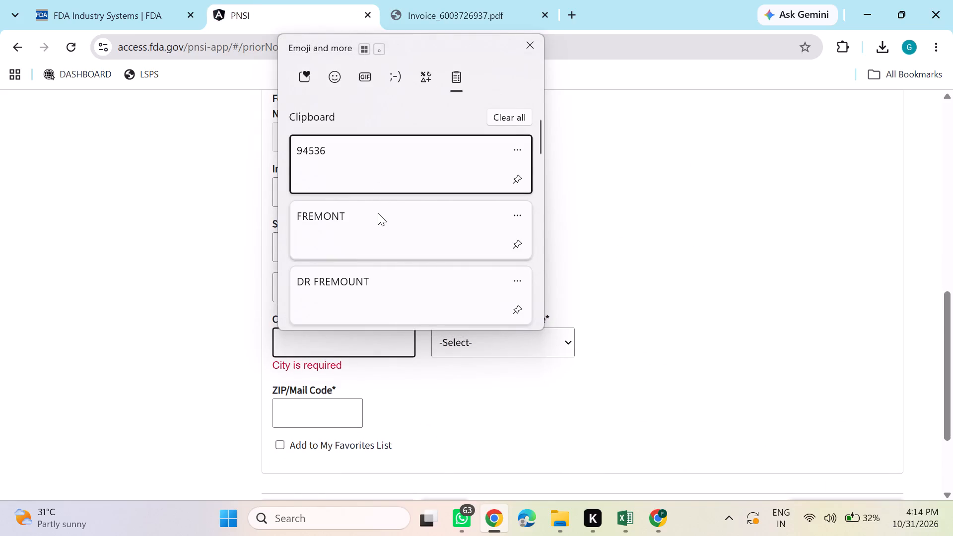
pyautogui.click(378, 213)
pyautogui.hotkey('ctrl', 'v')
pyautogui.press('Tab')
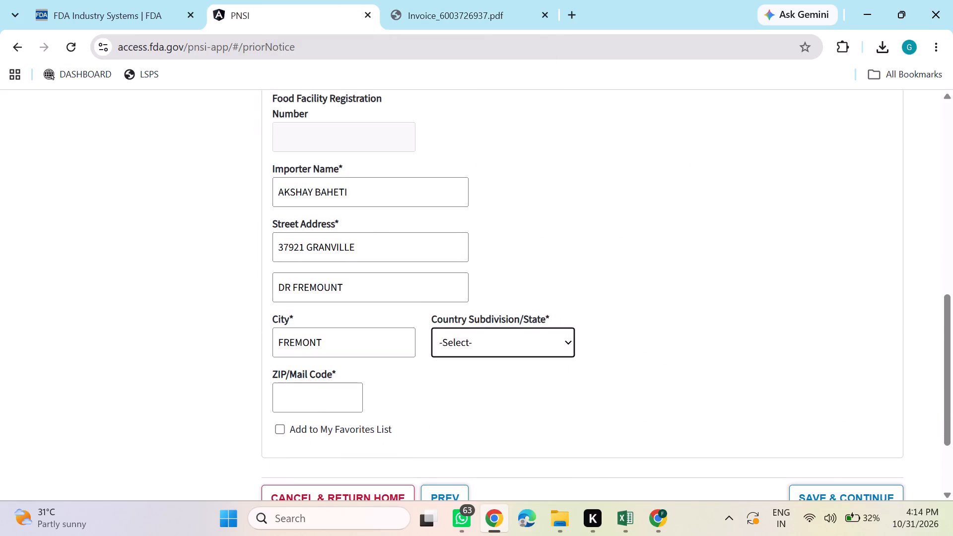
# Set the importer's Country Subdivision/State to California and enter the copied ZIP code in ZIP/Mail Code.
pyautogui.write('CA')
pyautogui.press('Tab')
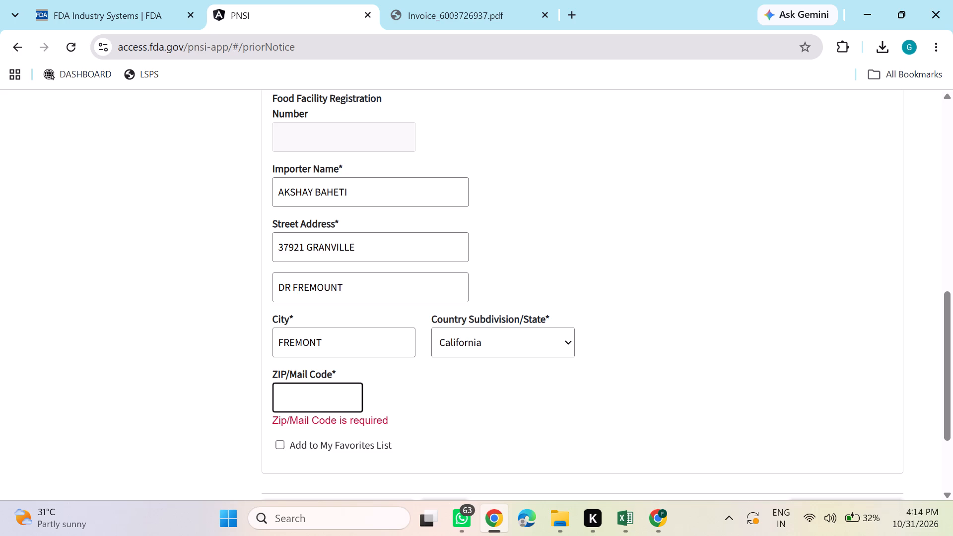
pyautogui.press('super+v')
pyautogui.click(374, 224)
pyautogui.hotkey('ctrl', 'v')
pyautogui.scroll(-1, 374, 224)
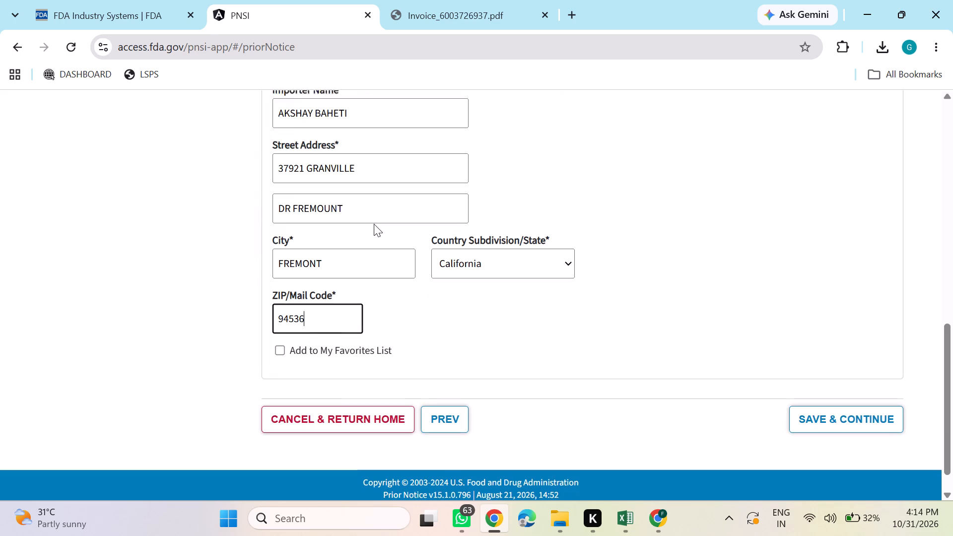
# Mark the importer for addition to the favorites list, and save the importer details.
pyautogui.click(298, 342)
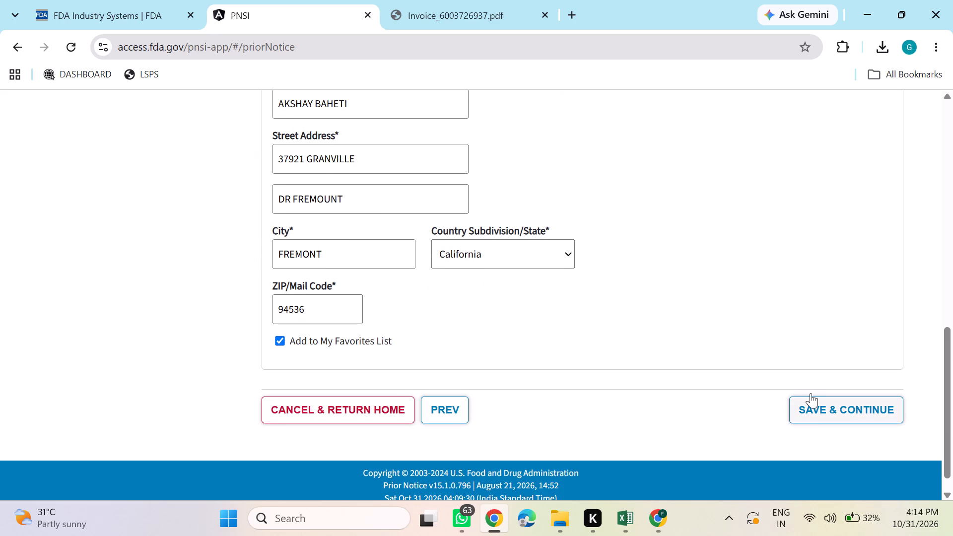
pyautogui.click(815, 407)
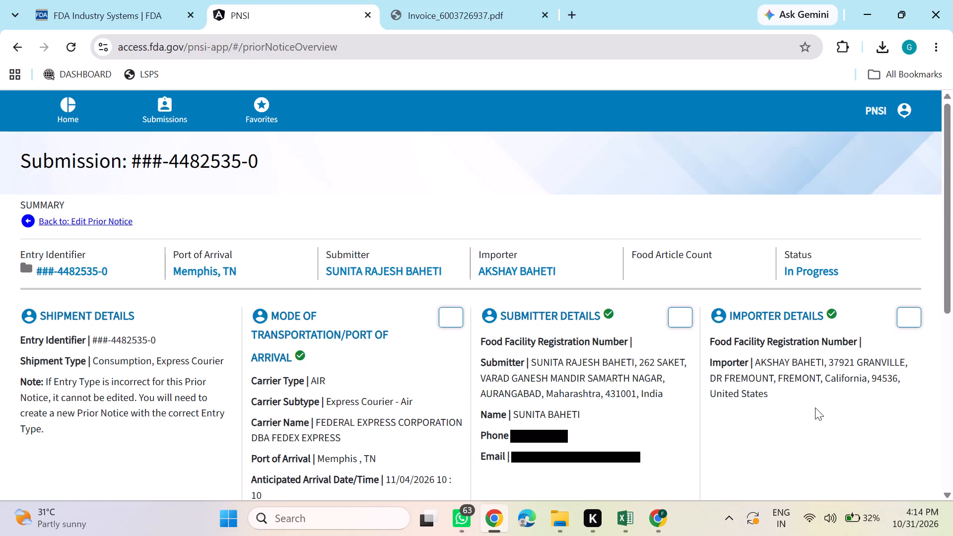
# Add a food article by copying the previous 52BYY99 article of 10/29/2026 whose common name starts with "Bakery products other baked goods snacks".
pyautogui.scroll(-6, 815, 407)
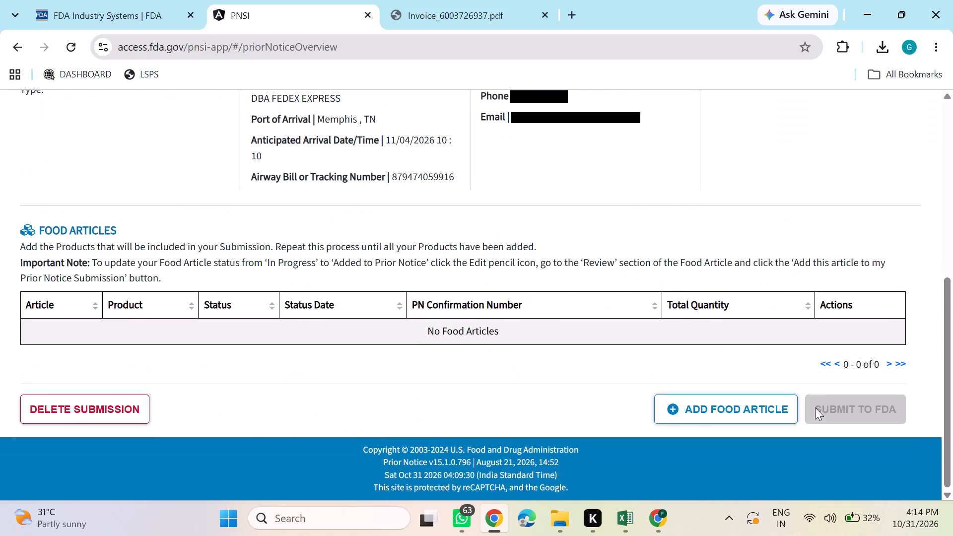
pyautogui.click(694, 412)
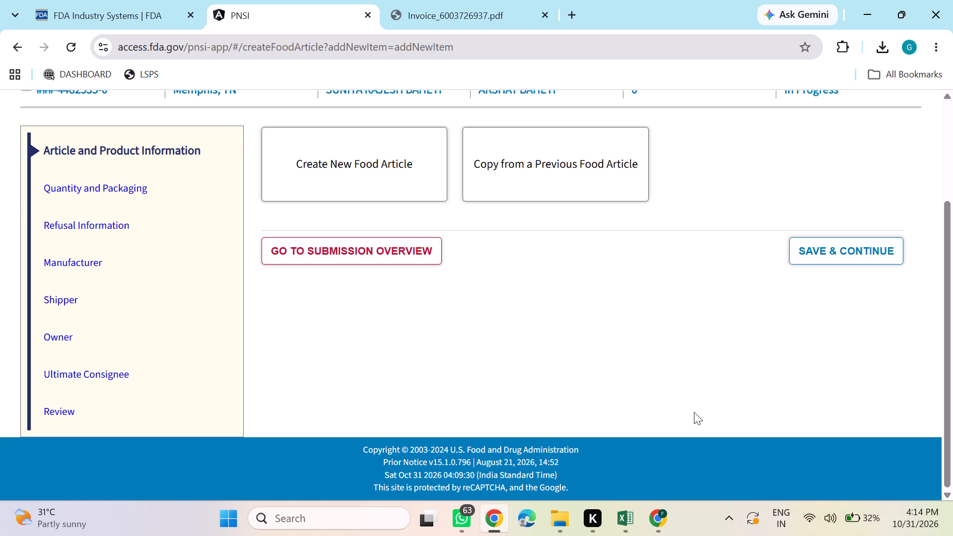
pyautogui.click(610, 183)
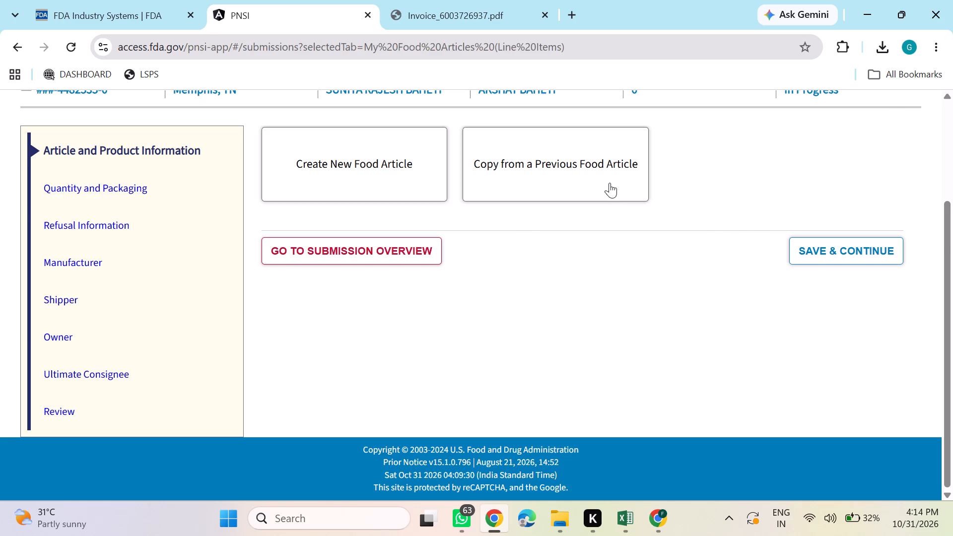
pyautogui.scroll(-4, 447, 238)
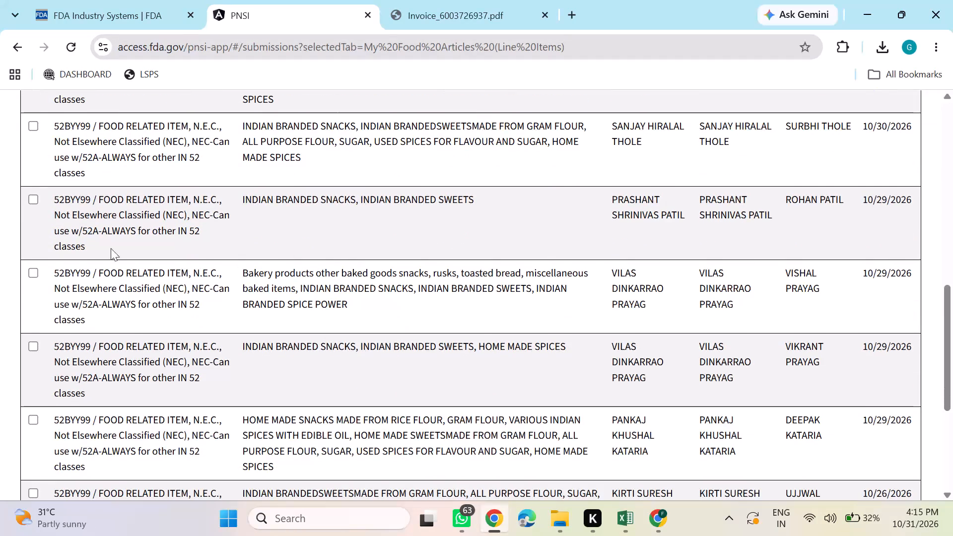
pyautogui.click(33, 274)
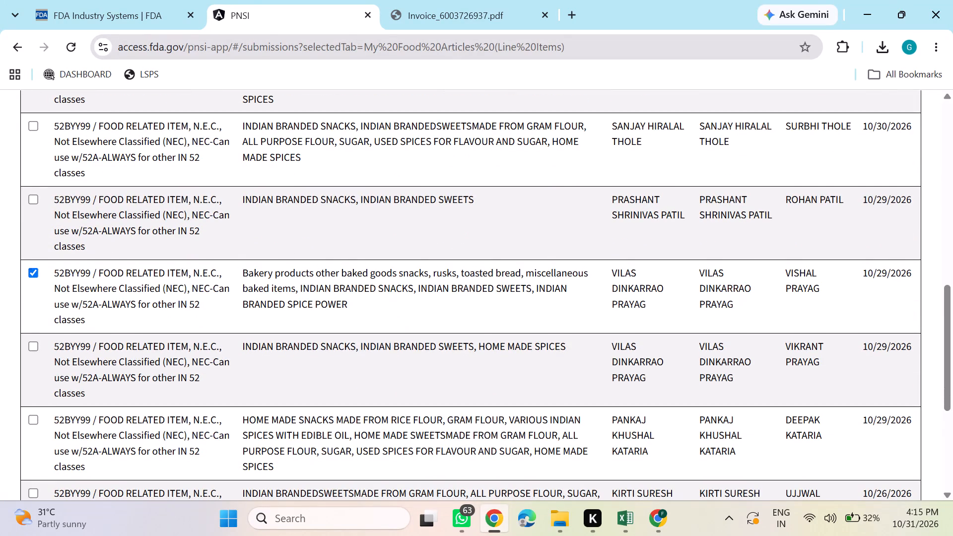
pyautogui.scroll(2, 356, 273)
pyautogui.click(193, 349)
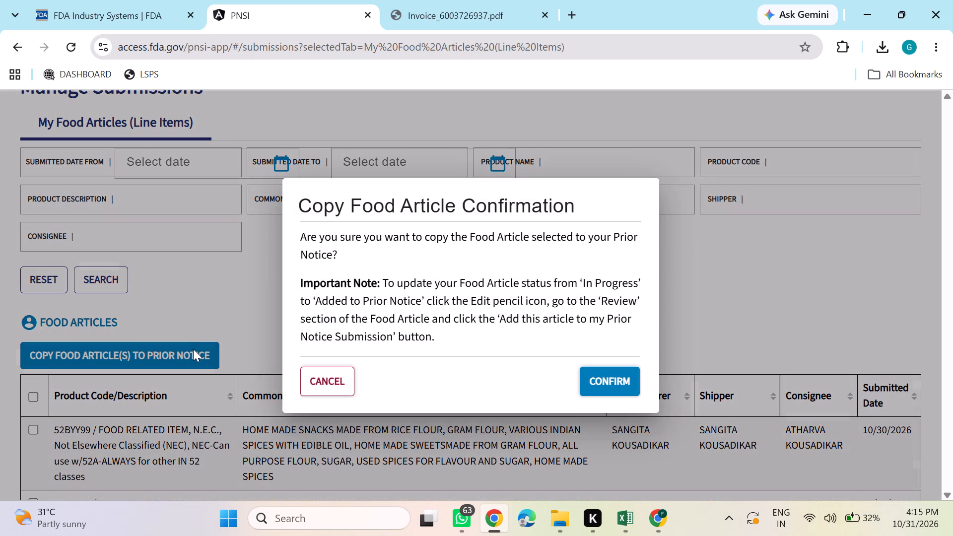
pyautogui.click(622, 374)
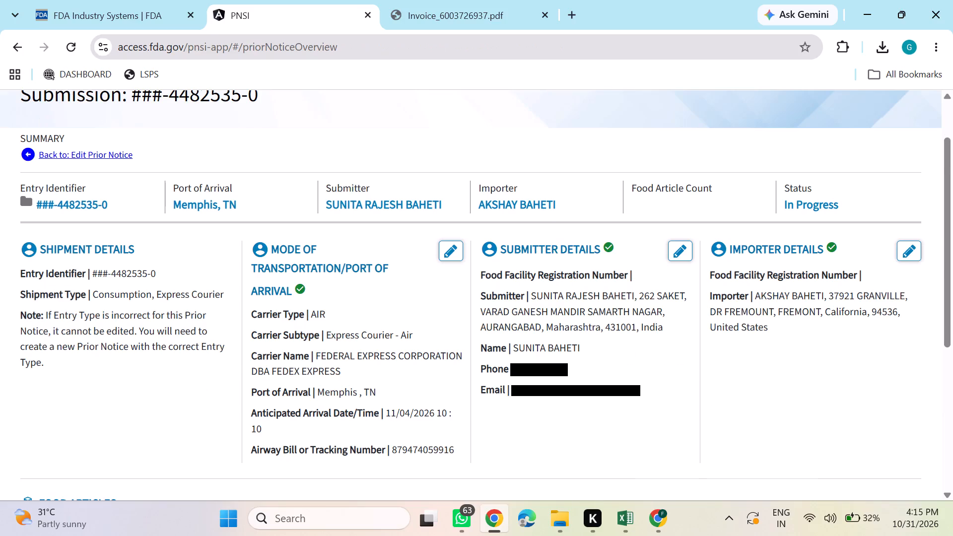
# Open the copied food article for editing and clear its Common or Usual Name/Market Name.
pyautogui.scroll(-4, 584, 330)
pyautogui.click(811, 320)
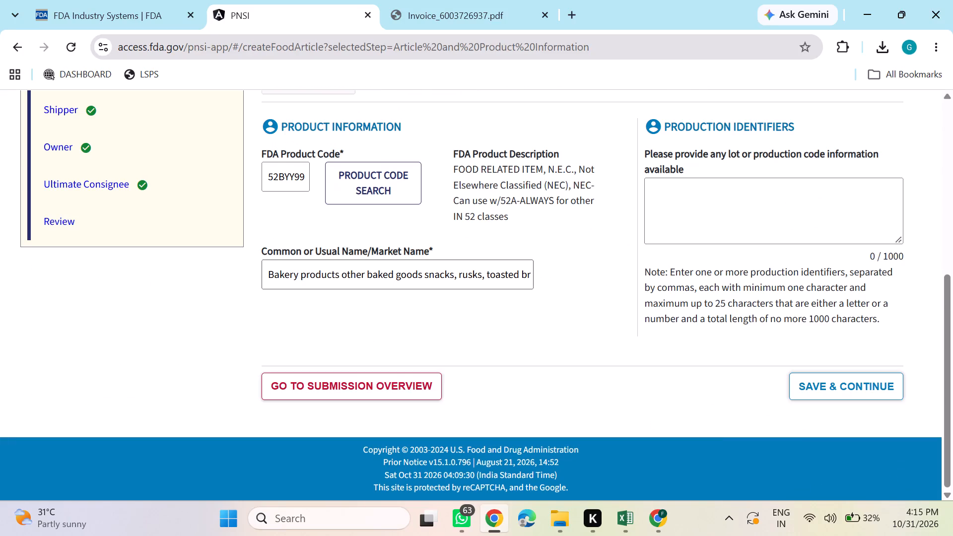
pyautogui.click(397, 274)
pyautogui.hotkey('ctrl', 'a')
pyautogui.press('BackSpace')
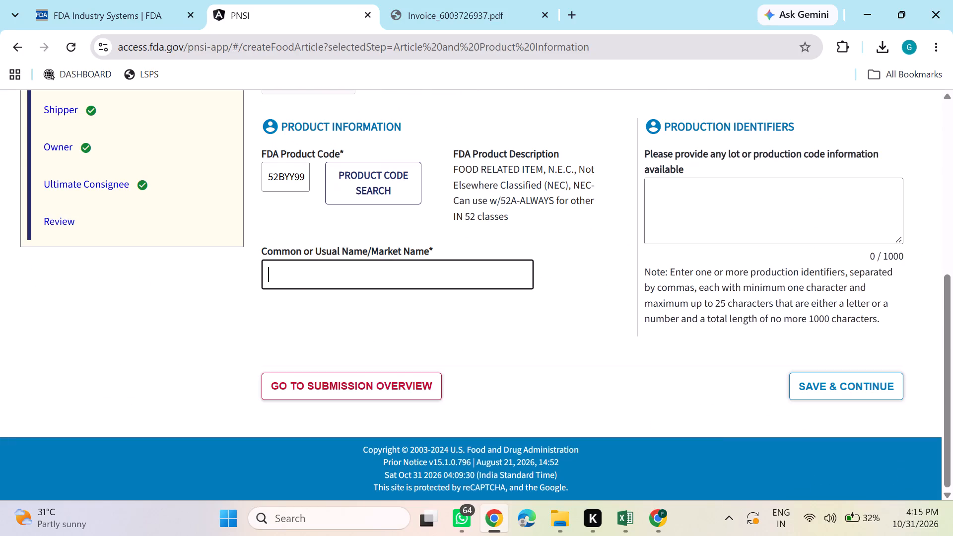
# Copy the home made snacks description and the home made sweets description separately from the invoice's Description of Goods.
pyautogui.click(449, 0)
pyautogui.scroll(-1, 466, 269)
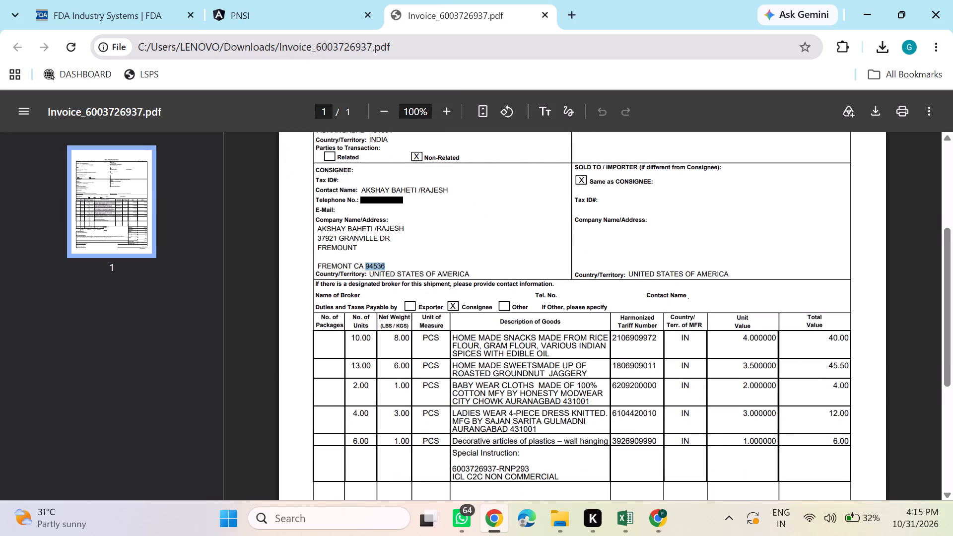
pyautogui.moveTo(453, 335); pyautogui.dragTo(553, 352)
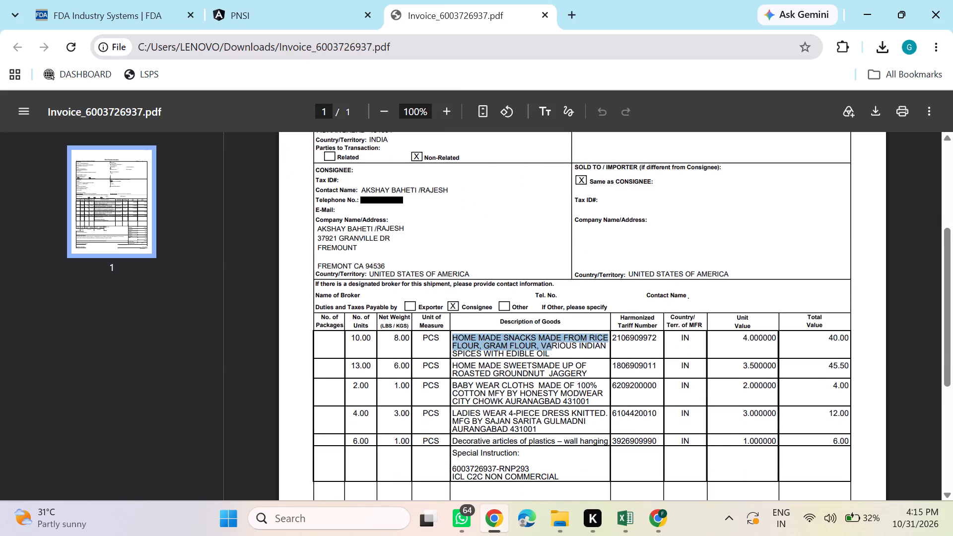
pyautogui.moveTo(463, 334); pyautogui.dragTo(453, 335)
pyautogui.click(453, 335)
pyautogui.moveTo(453, 335); pyautogui.dragTo(442, 331)
pyautogui.click(442, 331)
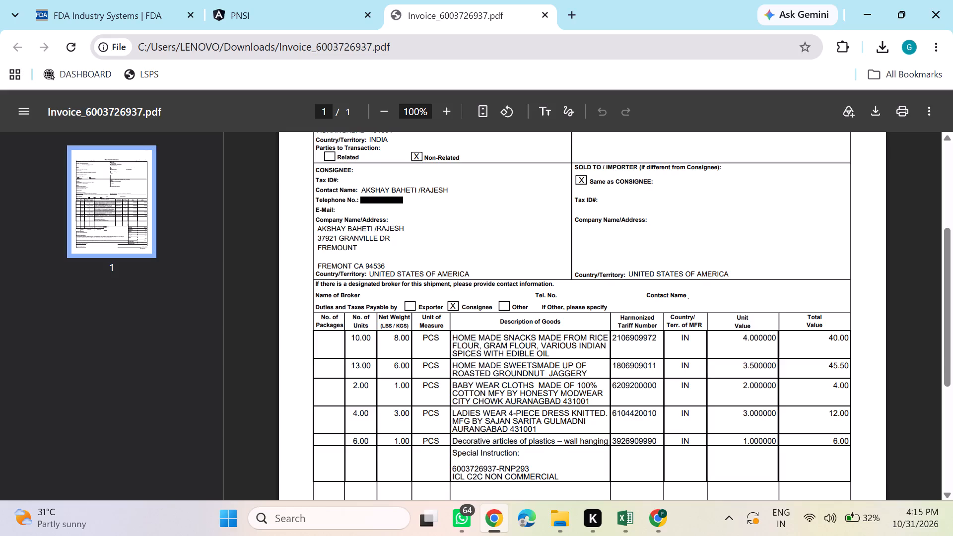
pyautogui.moveTo(452, 336); pyautogui.dragTo(553, 353)
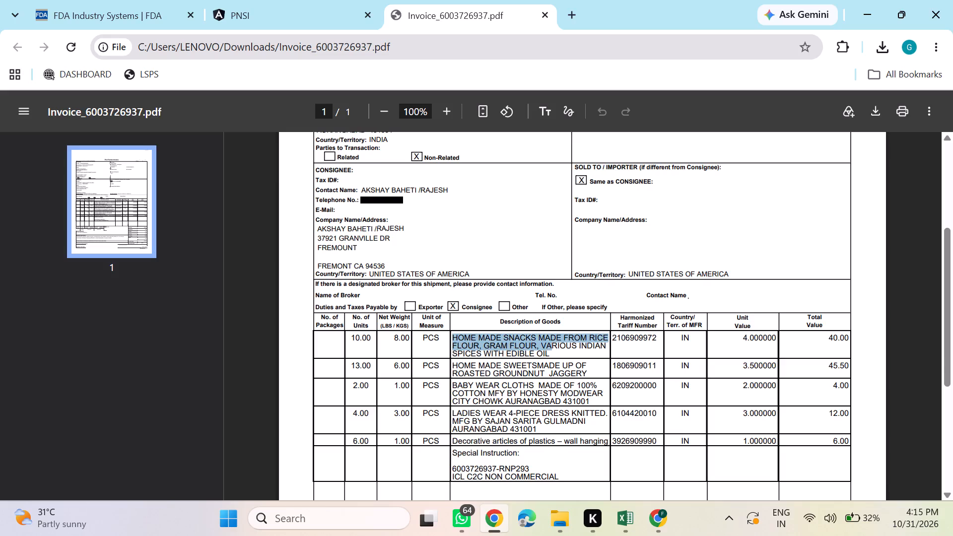
pyautogui.moveTo(553, 353); pyautogui.dragTo(548, 354)
pyautogui.hotkey('ctrl', 'c')
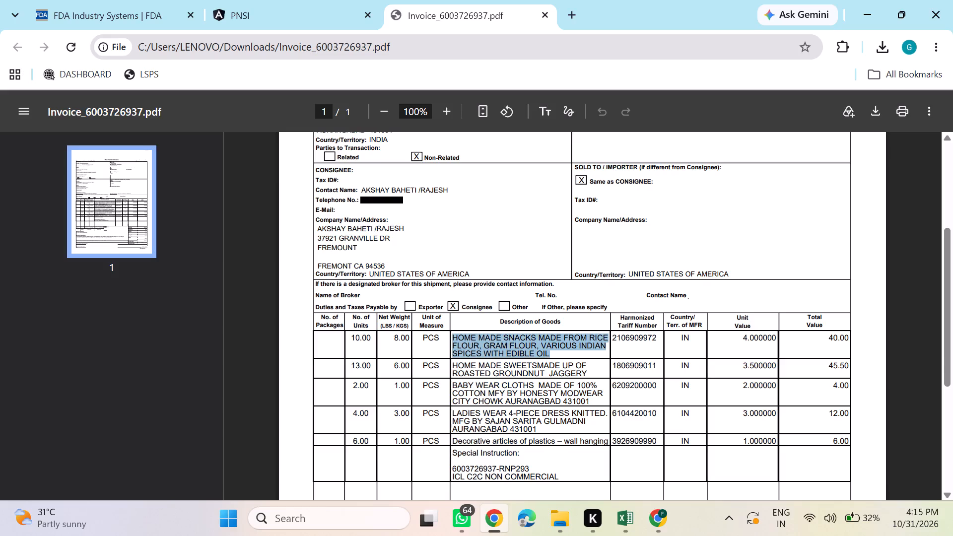
pyautogui.moveTo(453, 366); pyautogui.dragTo(571, 372)
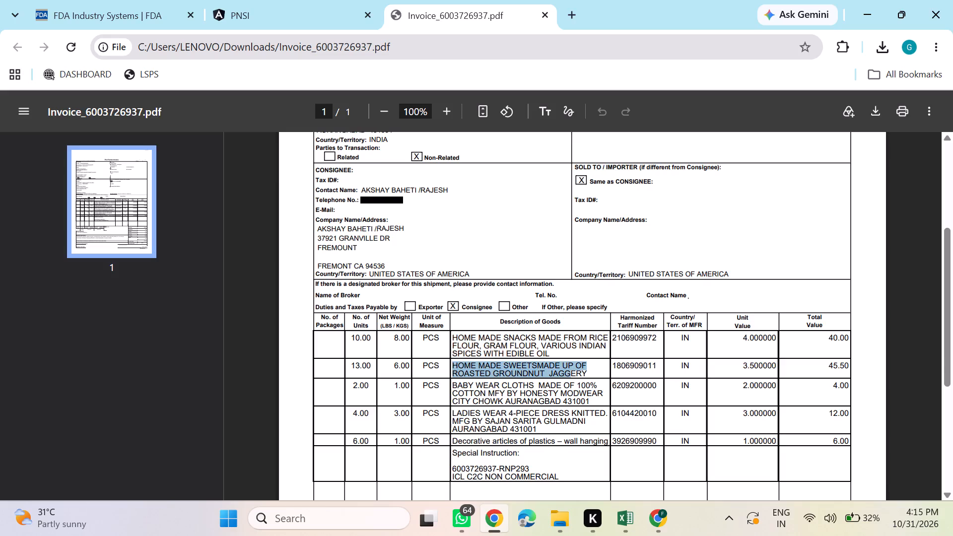
pyautogui.moveTo(571, 372); pyautogui.dragTo(593, 374)
pyautogui.hotkey('ctrl', 'c')
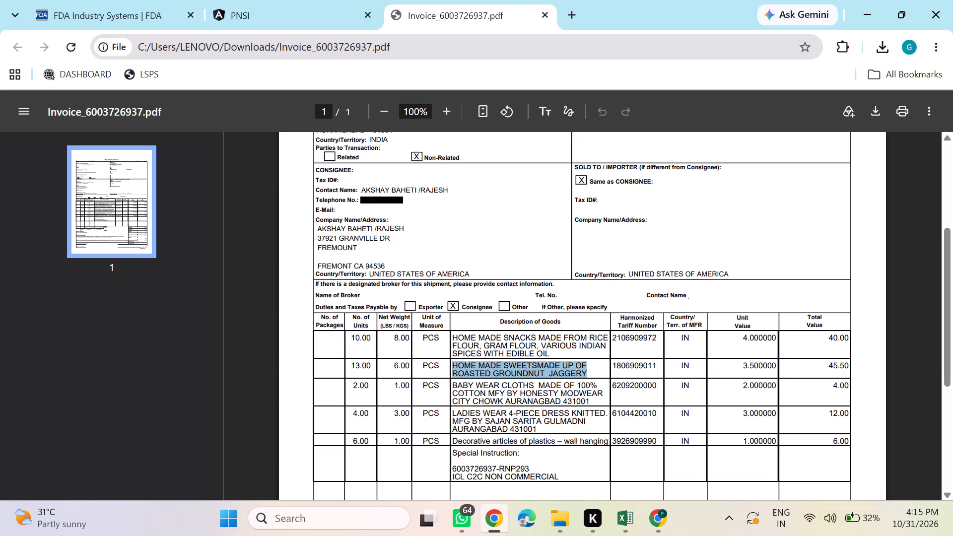
# Enter the copied food descriptions in the article's Common or Usual Name/Market Name, using the clipboard history.
pyautogui.scroll(-1, 593, 374)
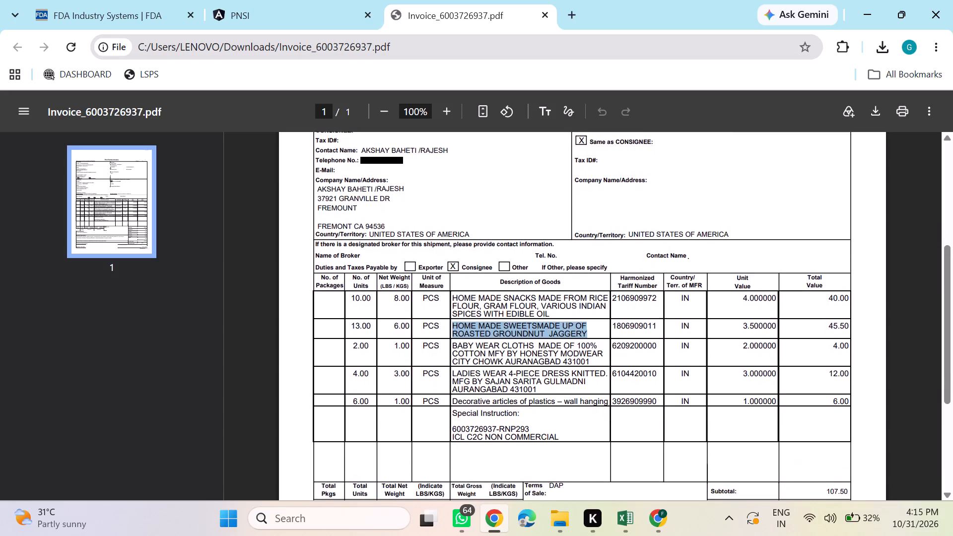
pyautogui.scroll(-2, 593, 374)
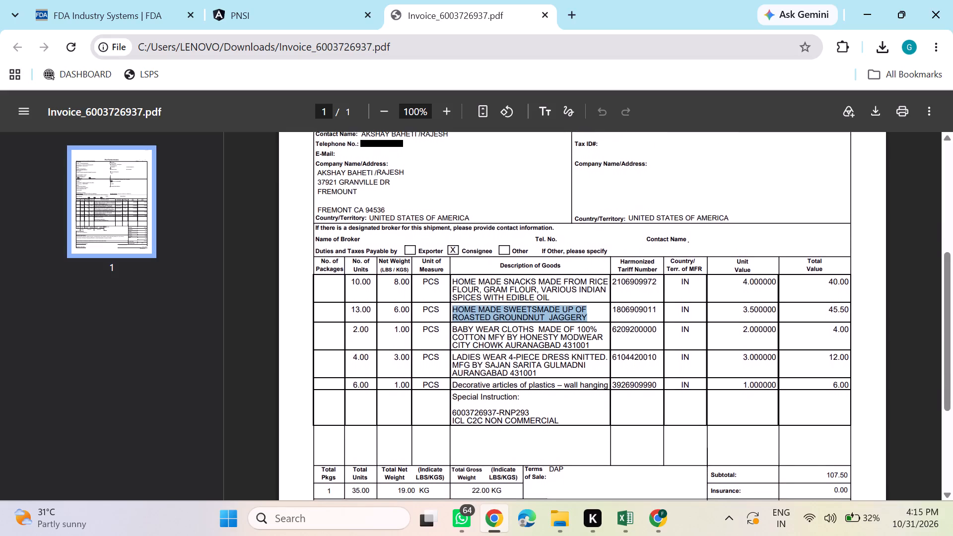
pyautogui.scroll(-1, 593, 374)
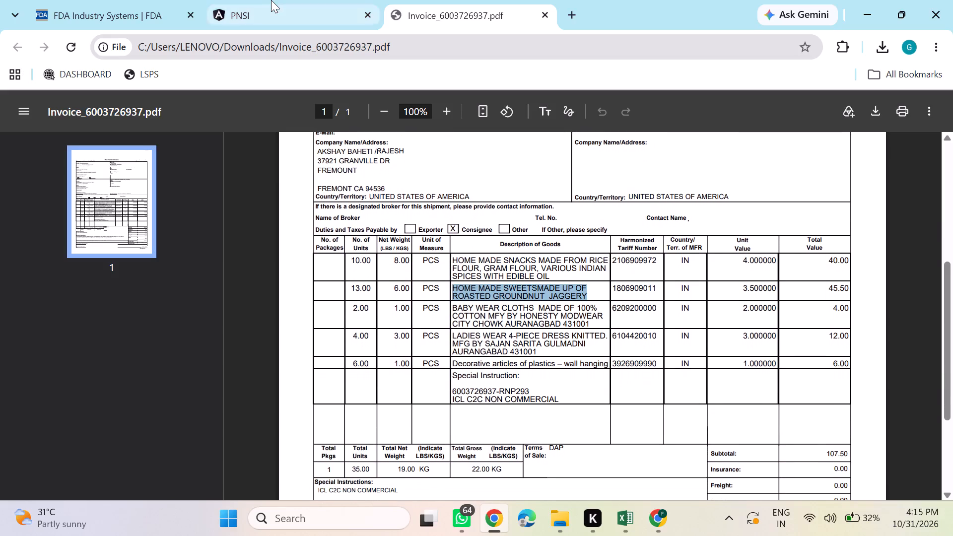
pyautogui.click(271, 0)
pyautogui.press('super+v')
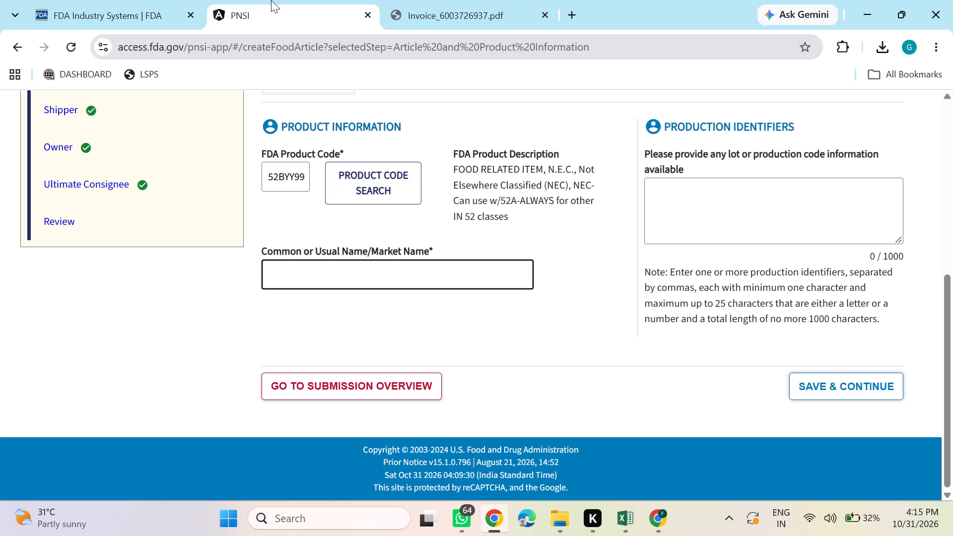
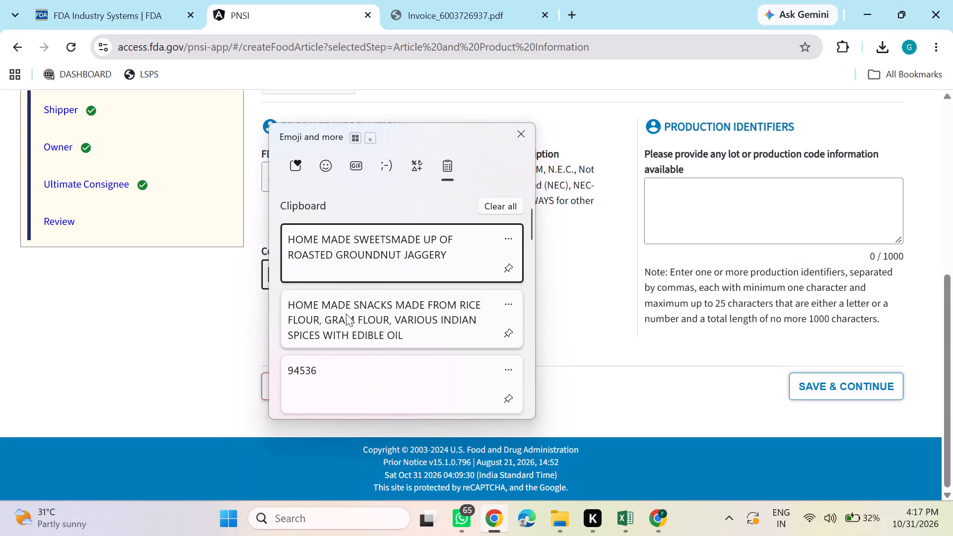
# Fill the Common or Usual Name/Market Name with the copied snacks description, a comma, and the copied sweets description; save the product information.
pyautogui.click(346, 314)
pyautogui.hotkey('ctrl', 'v')
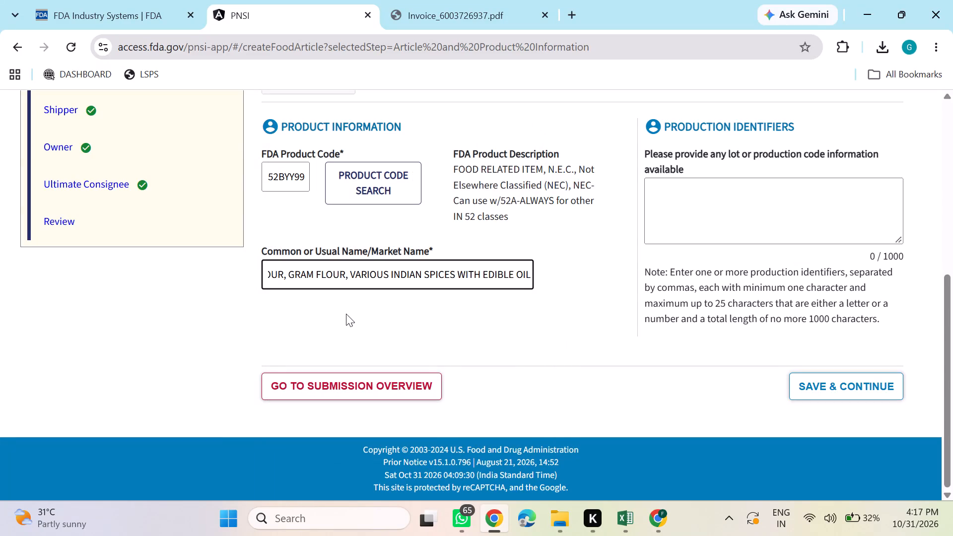
pyautogui.write(',')
pyautogui.press('space')
pyautogui.press('super+v')
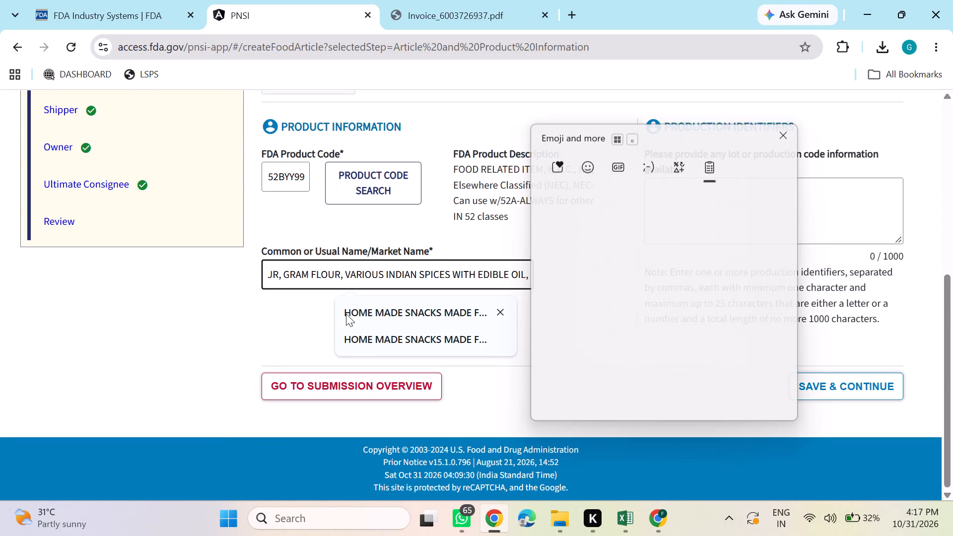
pyautogui.click(608, 259)
pyautogui.hotkey('ctrl', 'v')
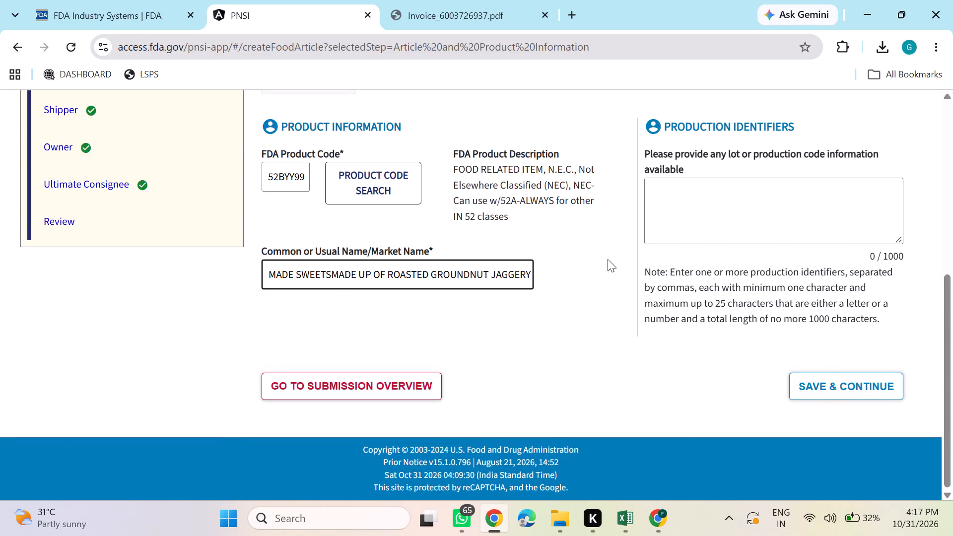
pyautogui.scroll(1, 684, 295)
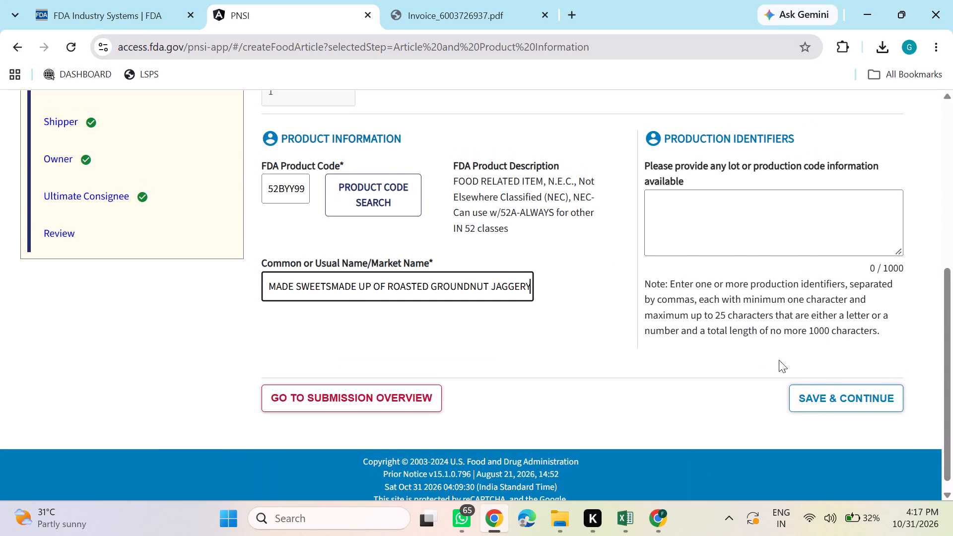
pyautogui.click(811, 395)
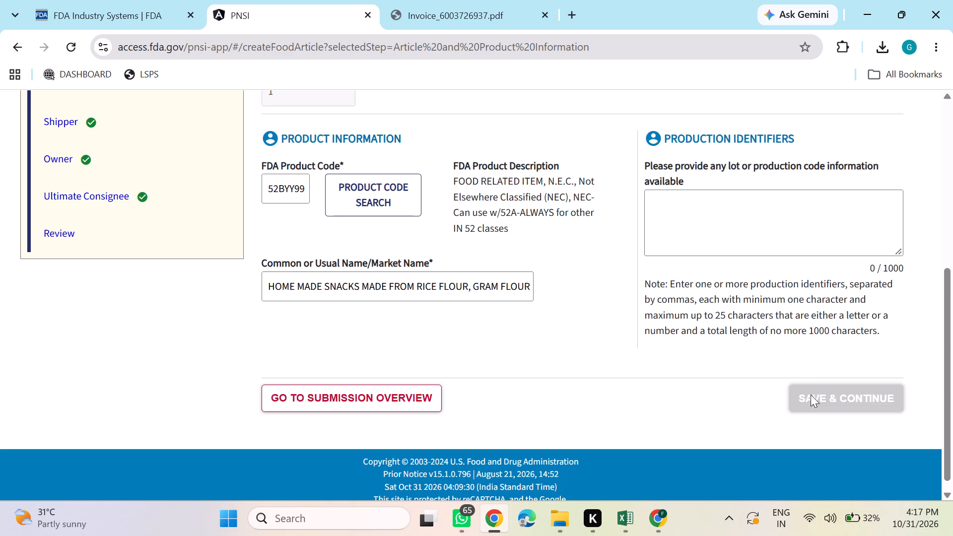
# Set the Base Unit Measure to 23 pieces, based on the food units in the invoice, and save the Quantity and Packaging section.
pyautogui.scroll(-2, 811, 395)
pyautogui.click(298, 394)
pyautogui.hotkey('ctrl', 'a')
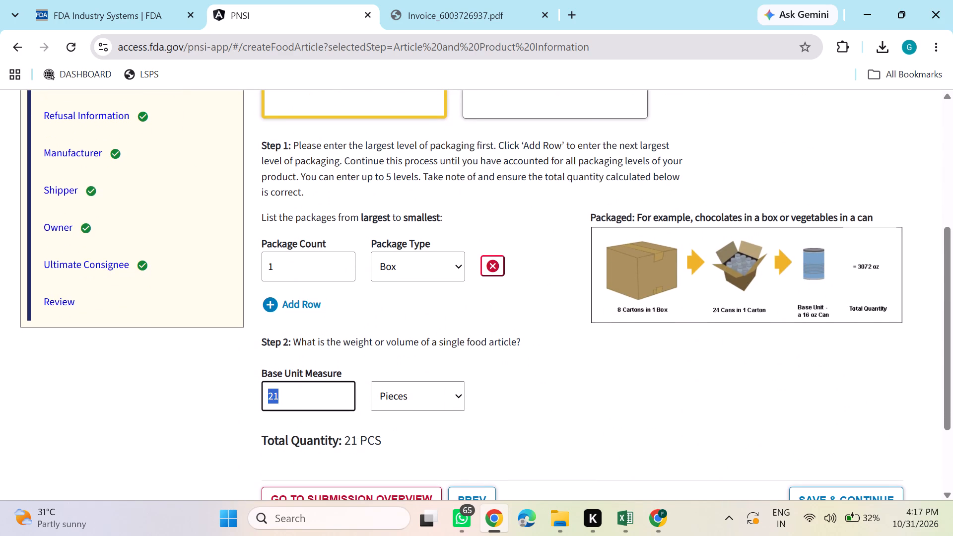
pyautogui.press('BackSpace')
pyautogui.click(410, 0)
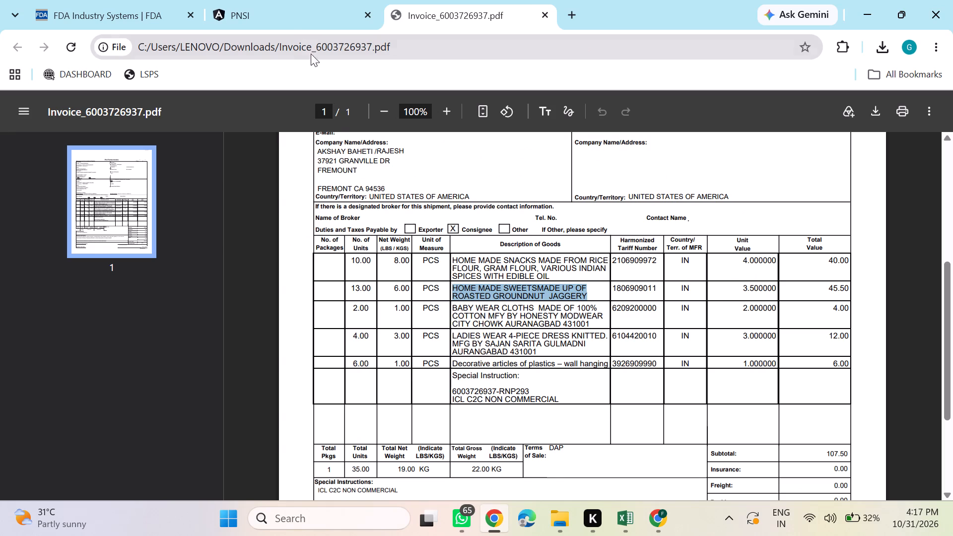
pyautogui.click(291, 15)
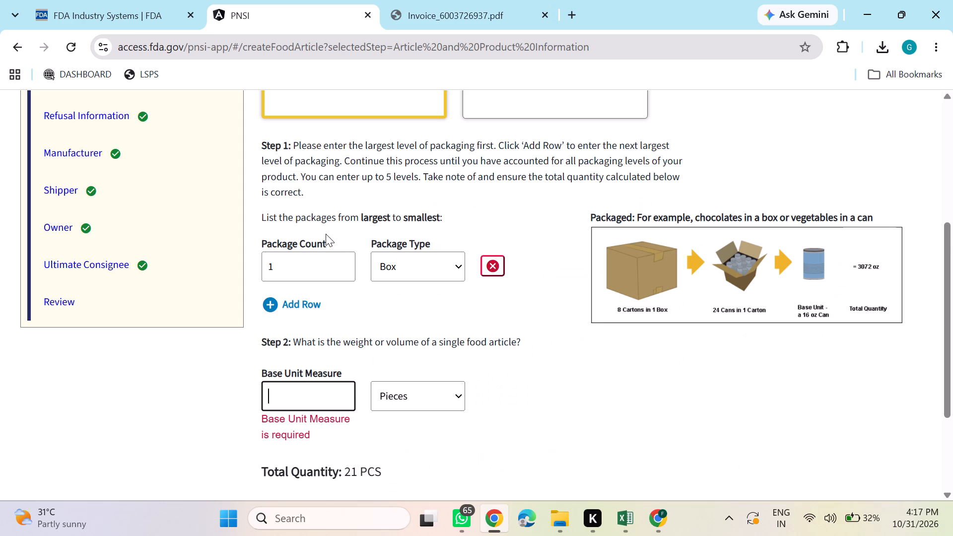
pyautogui.write('23')
pyautogui.scroll(1, 325, 234)
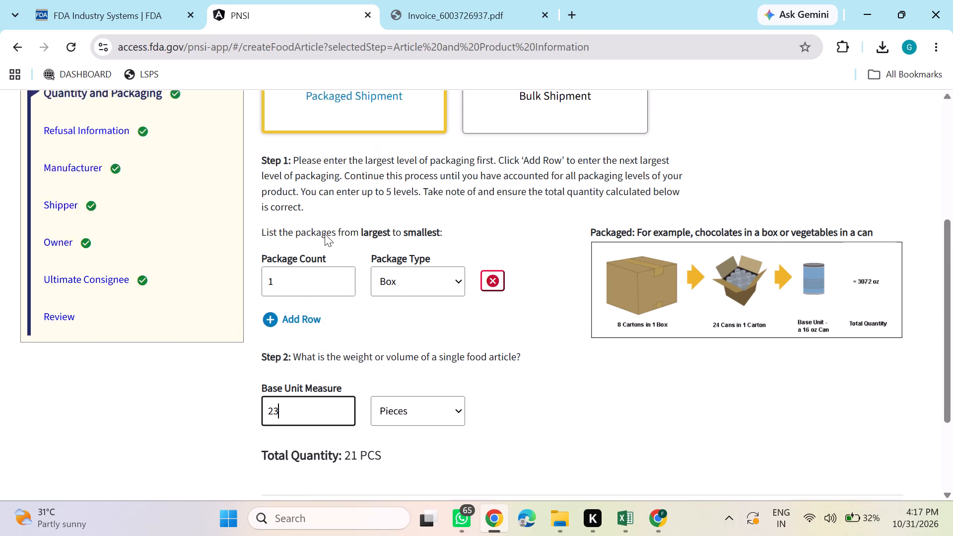
pyautogui.scroll(1, 325, 234)
pyautogui.hscroll(1, 325, 234)
pyautogui.scroll(-1, 325, 234)
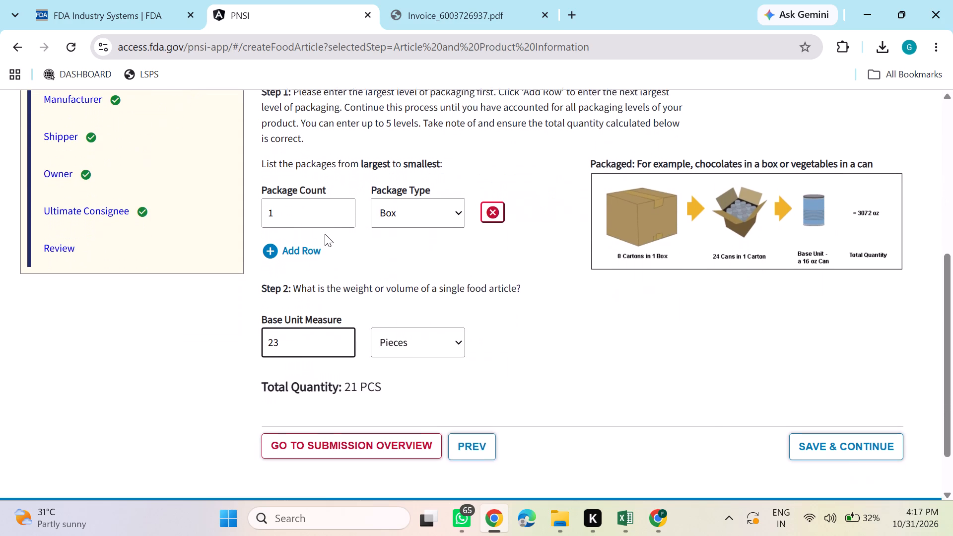
pyautogui.click(831, 440)
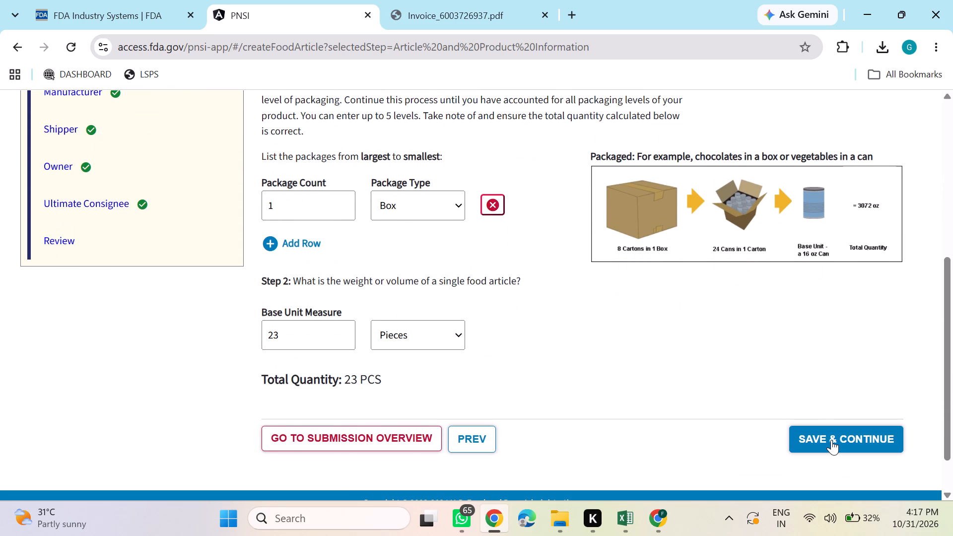
# Continue past Refusal Information, replace the manufacturer with the submitter's entry from My Favorites, and save the Manufacturer section.
pyautogui.click(870, 384)
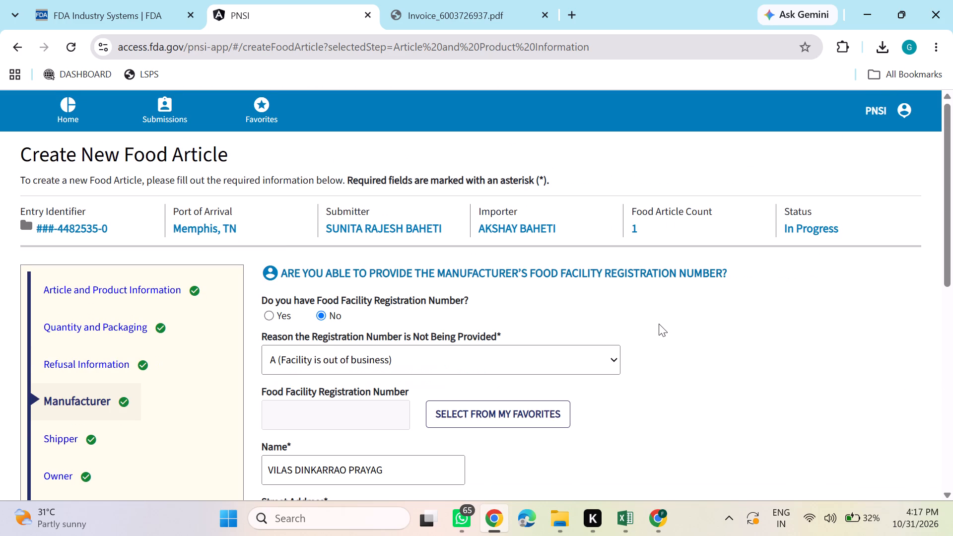
pyautogui.scroll(-2, 659, 324)
pyautogui.click(534, 274)
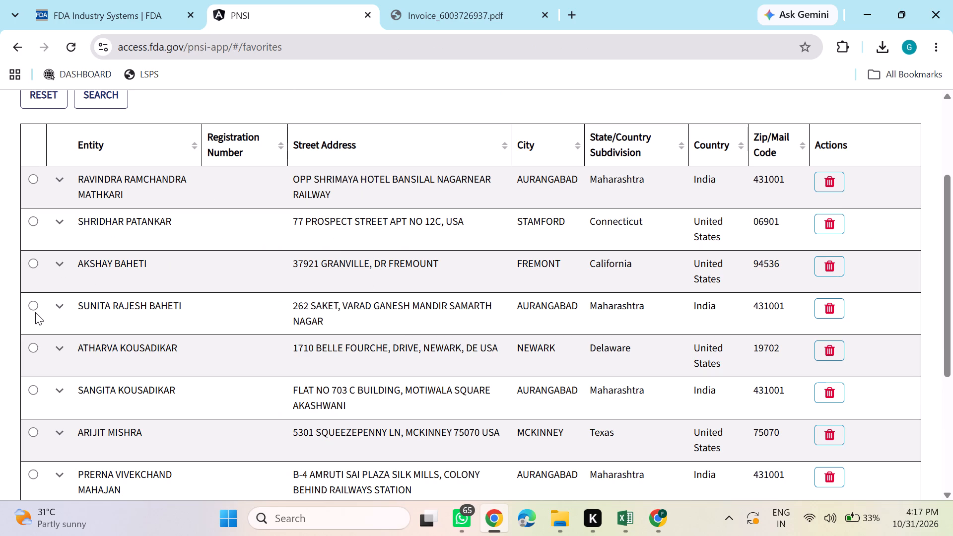
pyautogui.click(30, 305)
pyautogui.scroll(1, 183, 283)
pyautogui.scroll(-3, 138, 235)
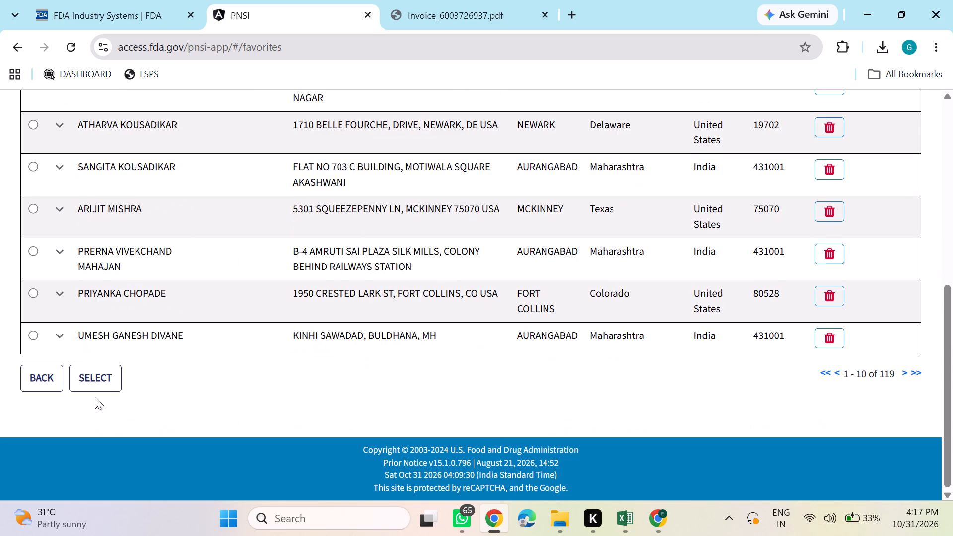
pyautogui.click(107, 387)
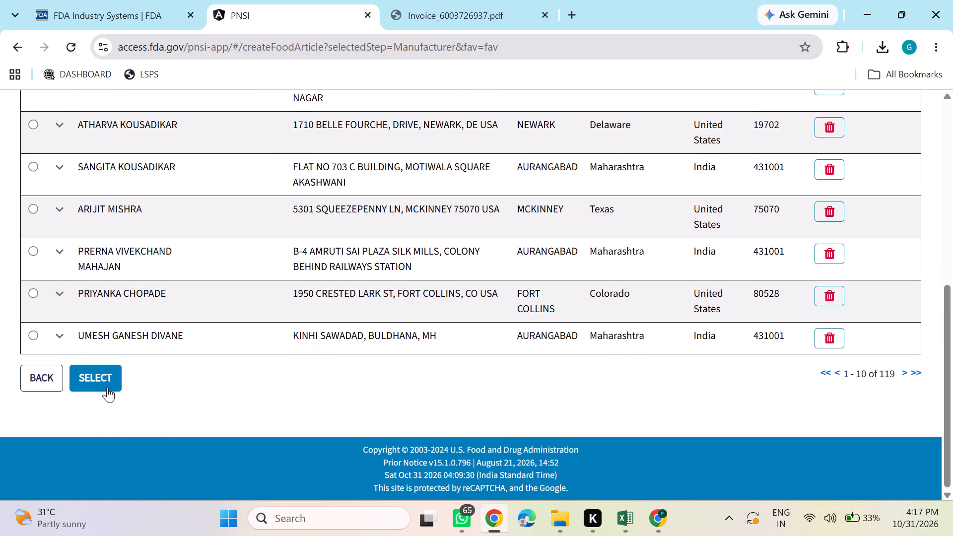
pyautogui.scroll(-1, 408, 341)
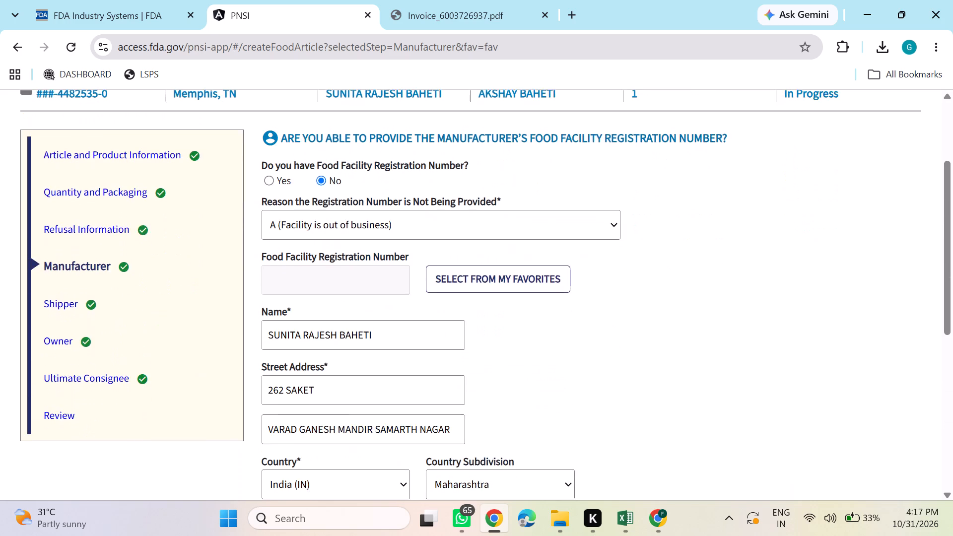
pyautogui.scroll(-3, 408, 341)
pyautogui.scroll(1, 408, 341)
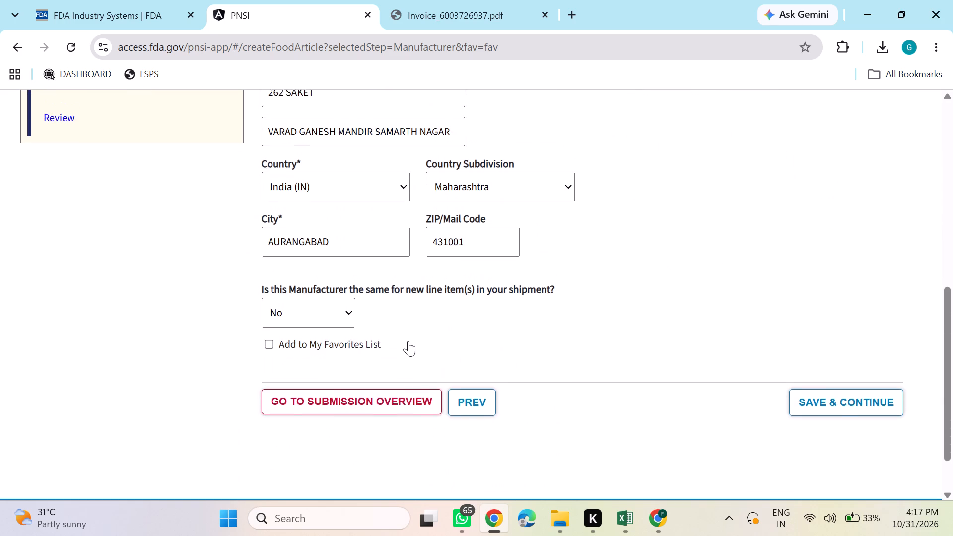
pyautogui.scroll(1, 408, 341)
pyautogui.click(859, 346)
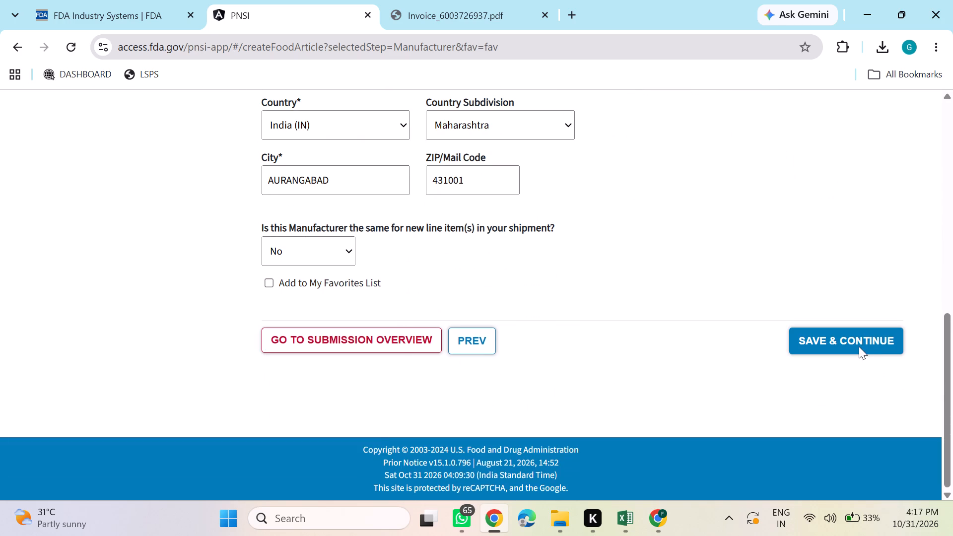
# Set the shipper as the same facility as the Manufacturer or Grower/Consolidator and save the Shipper section.
pyautogui.scroll(-1, 549, 328)
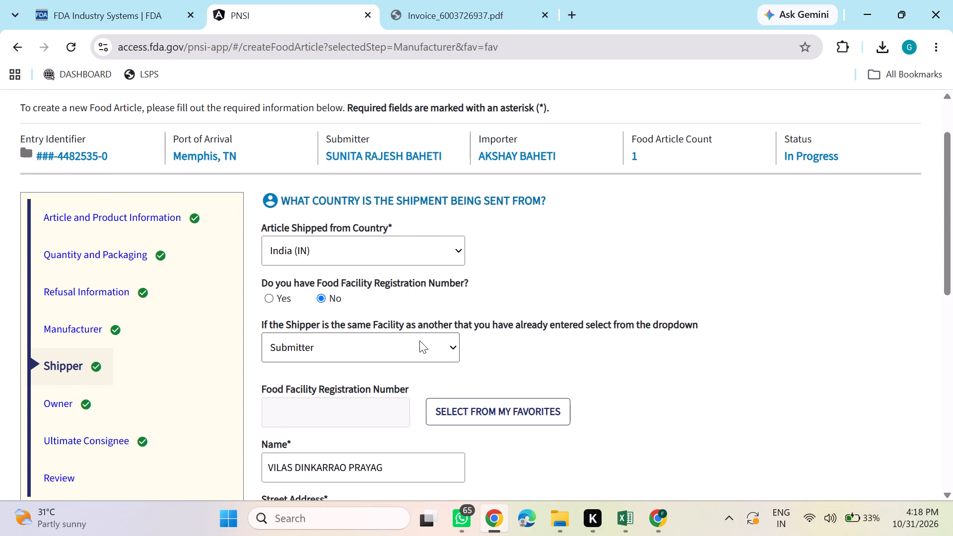
pyautogui.click(419, 340)
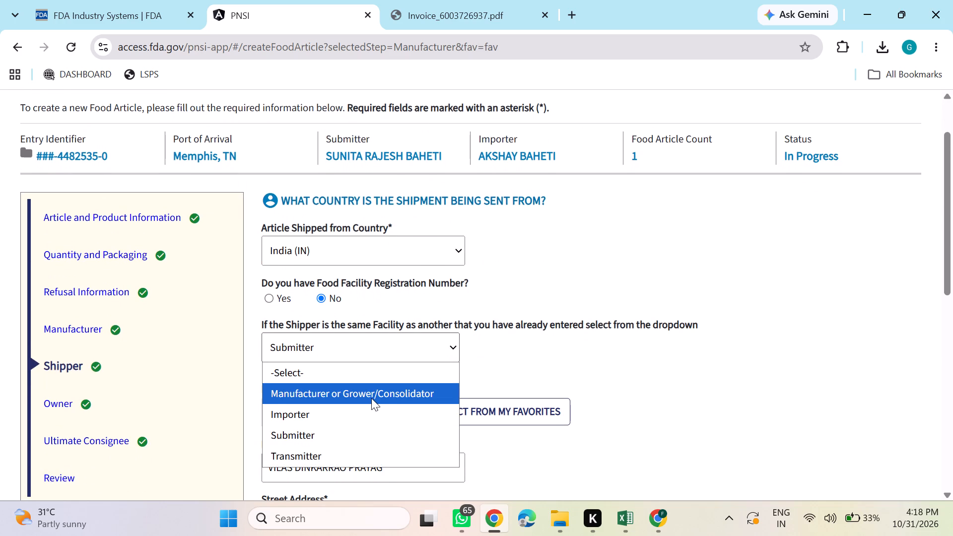
pyautogui.click(371, 398)
pyautogui.scroll(-2, 371, 398)
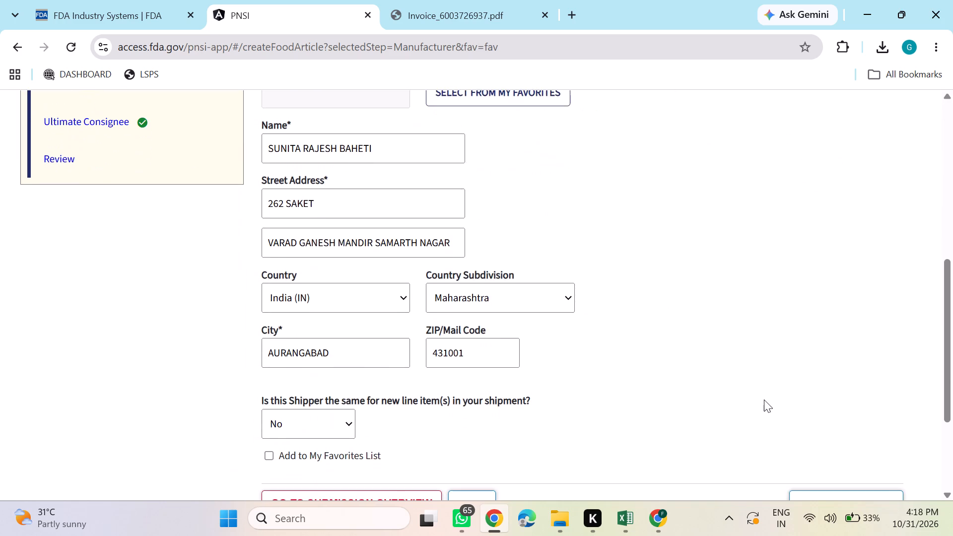
pyautogui.scroll(-1, 764, 400)
pyautogui.click(856, 361)
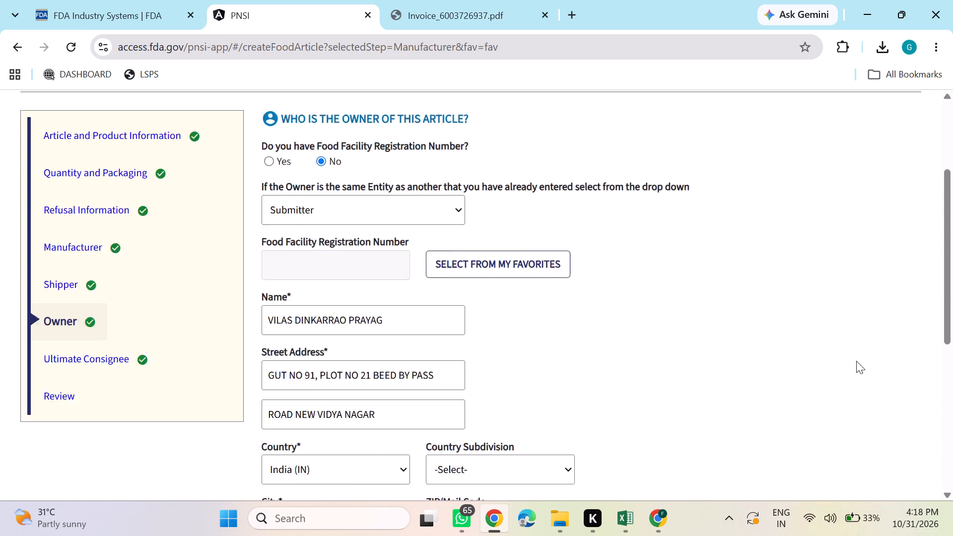
# Set the owner as the same entity as the Manufacturer or Grower/Consolidator and save the Owner section.
pyautogui.scroll(-1, 684, 331)
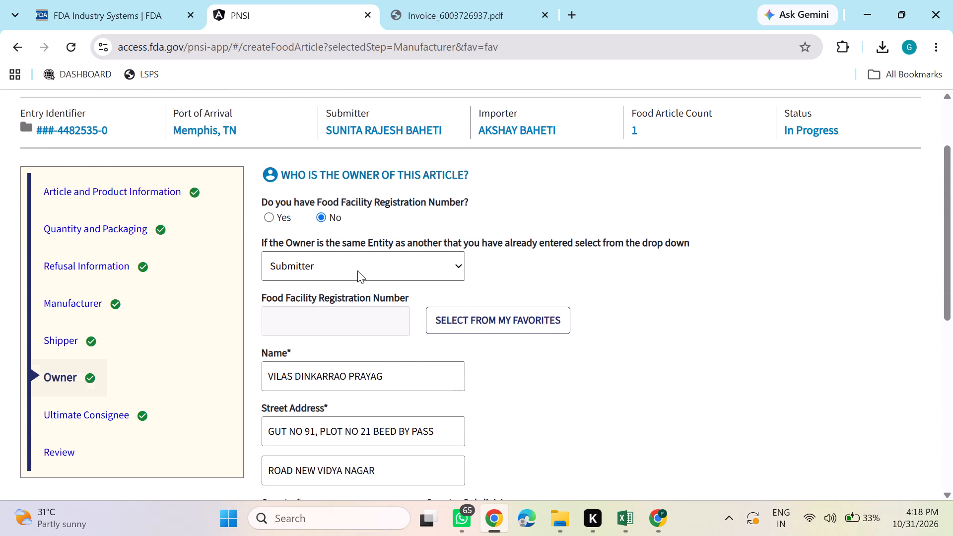
pyautogui.click(357, 270)
pyautogui.click(335, 316)
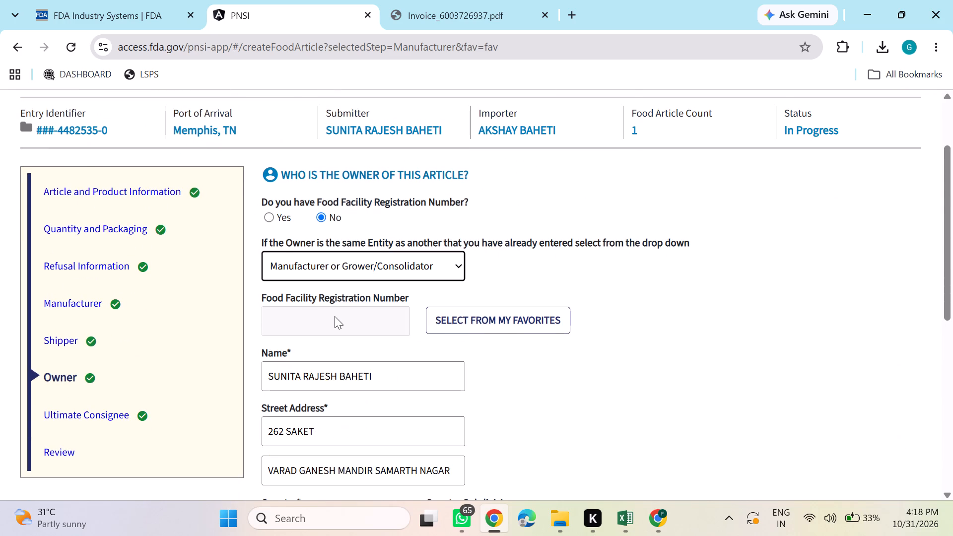
pyautogui.scroll(-3, 335, 316)
pyautogui.click(809, 337)
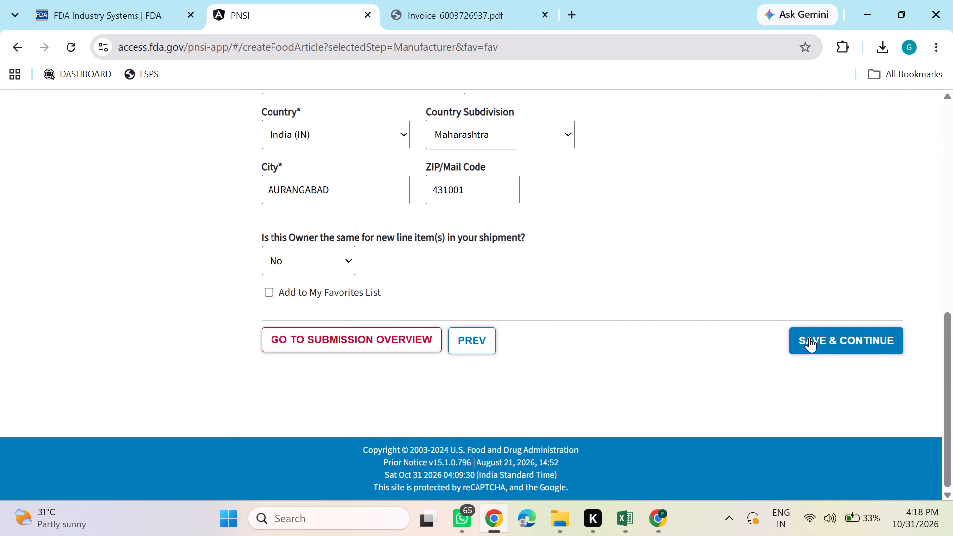
# Set the ultimate consignee as the same facility as the Importer, check its address against the invoice, and save the Ultimate Consignee section.
pyautogui.scroll(-2, 665, 314)
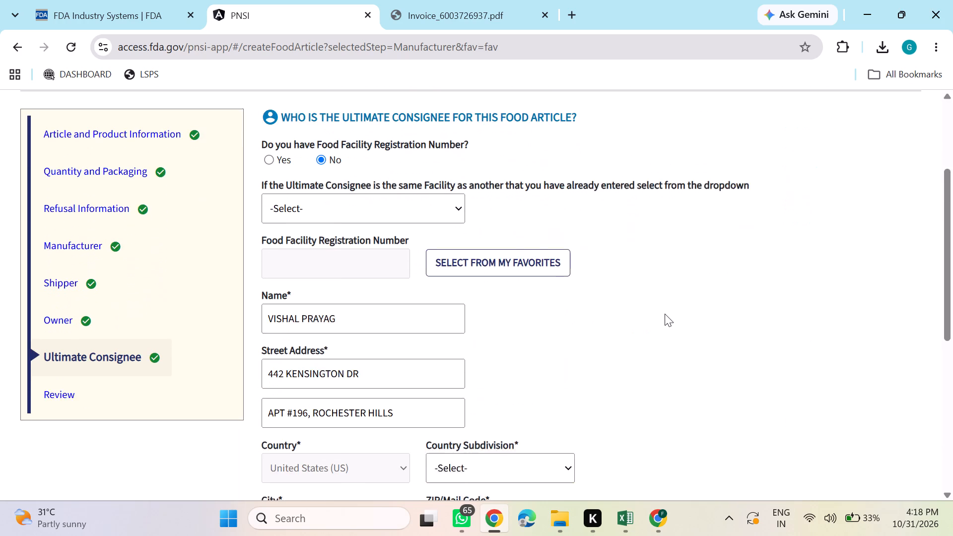
pyautogui.click(402, 202)
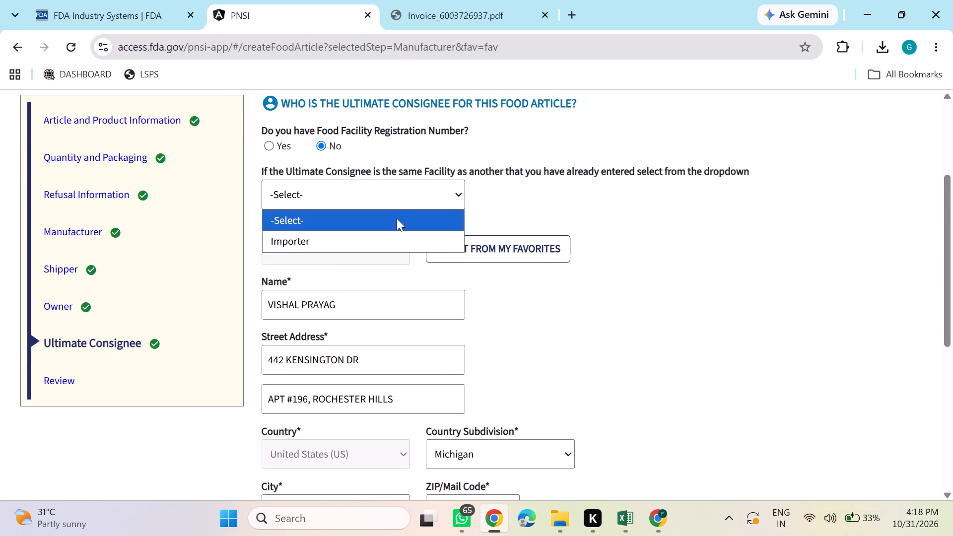
pyautogui.click(391, 237)
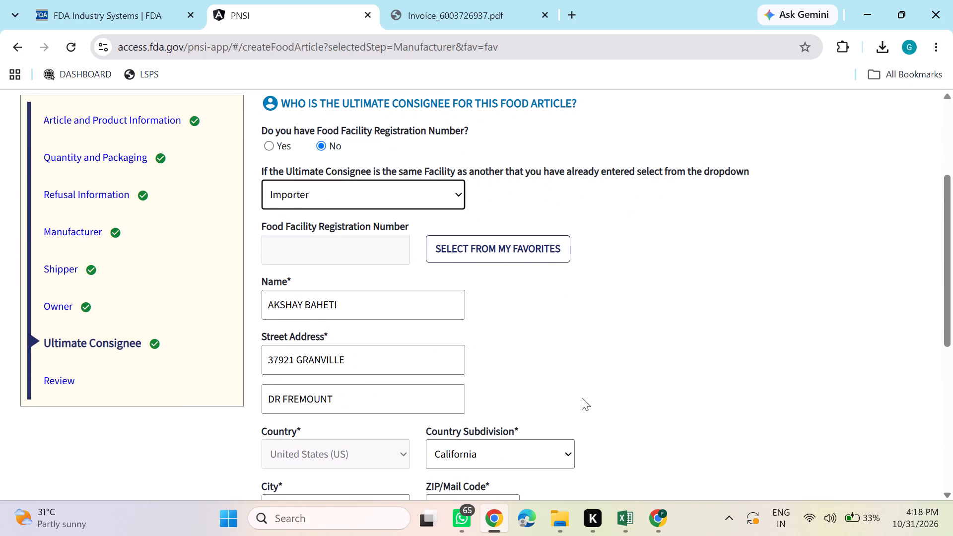
pyautogui.scroll(-5, 582, 398)
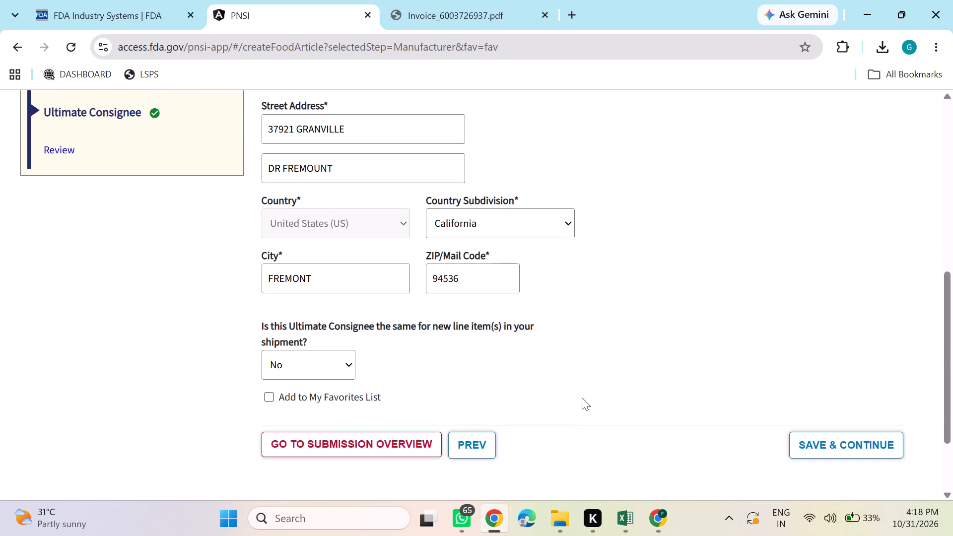
pyautogui.click(461, 3)
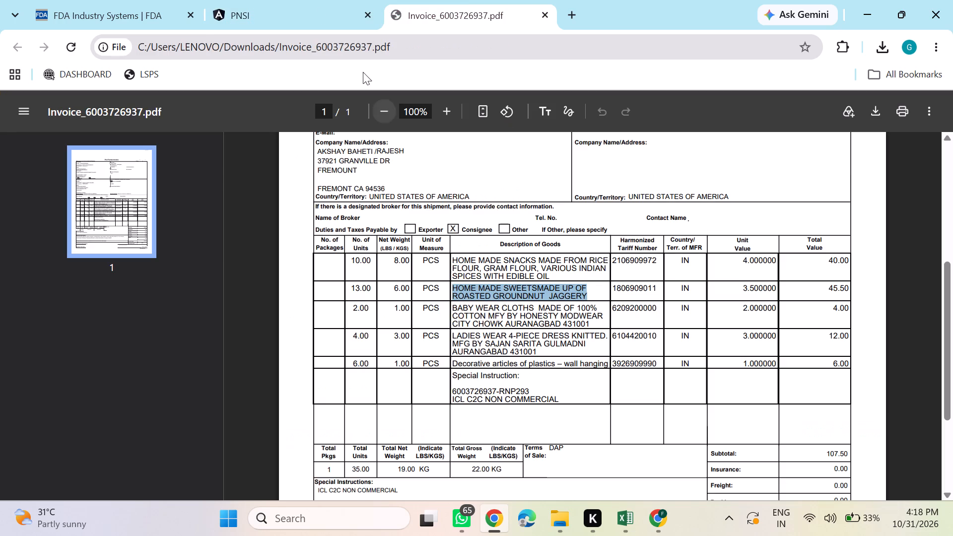
pyautogui.click(294, 0)
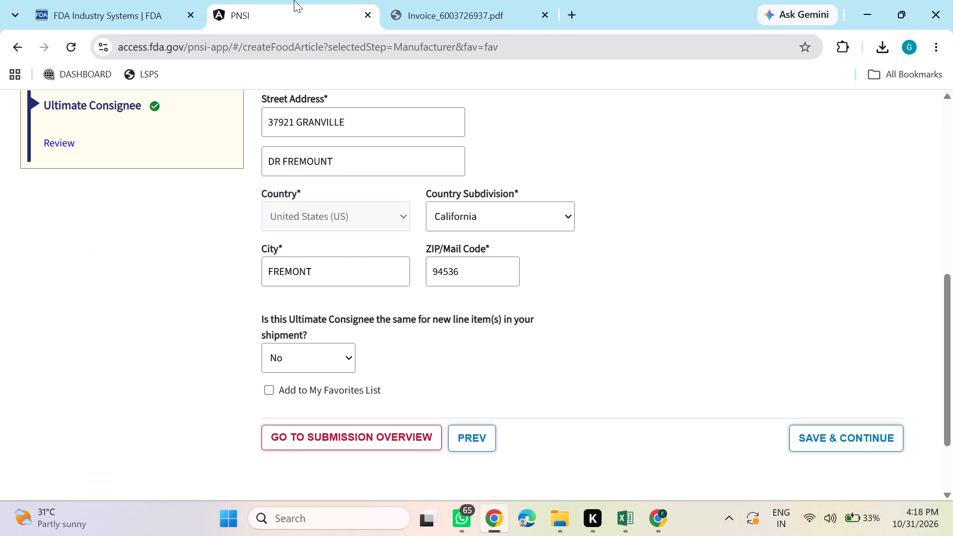
pyautogui.click(397, 0)
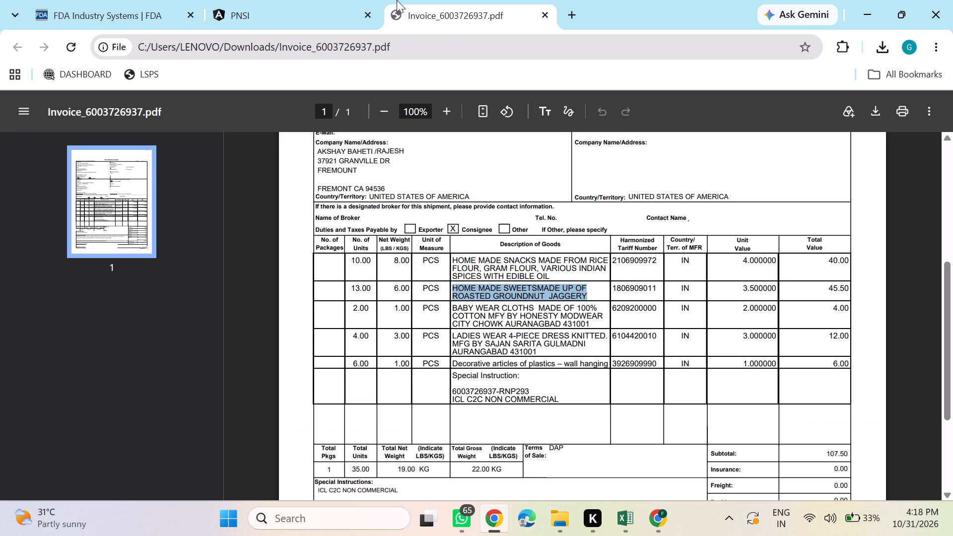
pyautogui.click(334, 0)
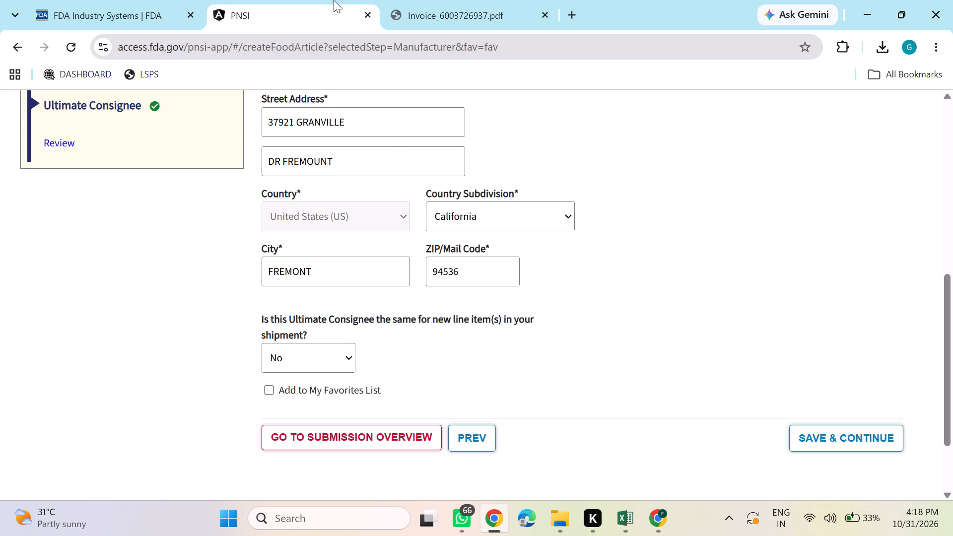
pyautogui.scroll(-1, 414, 222)
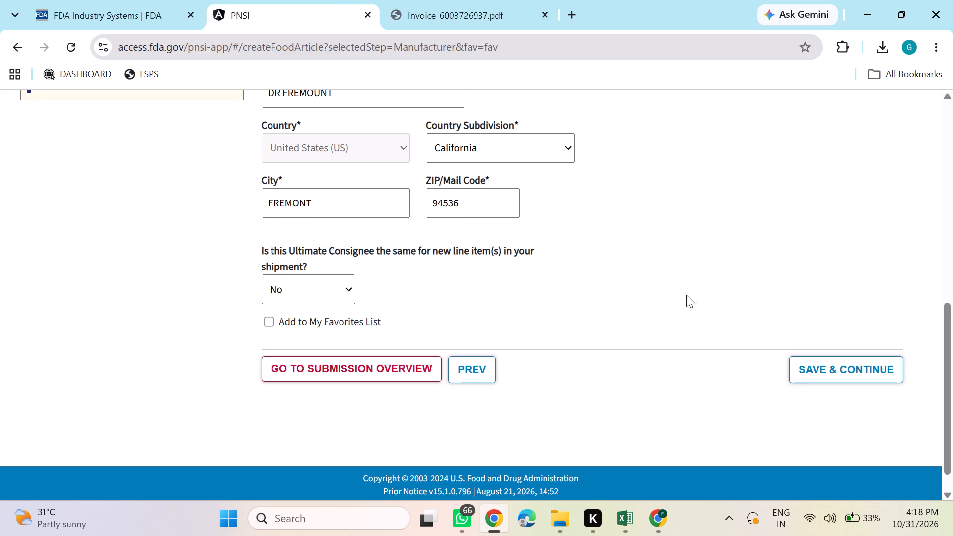
pyautogui.click(814, 367)
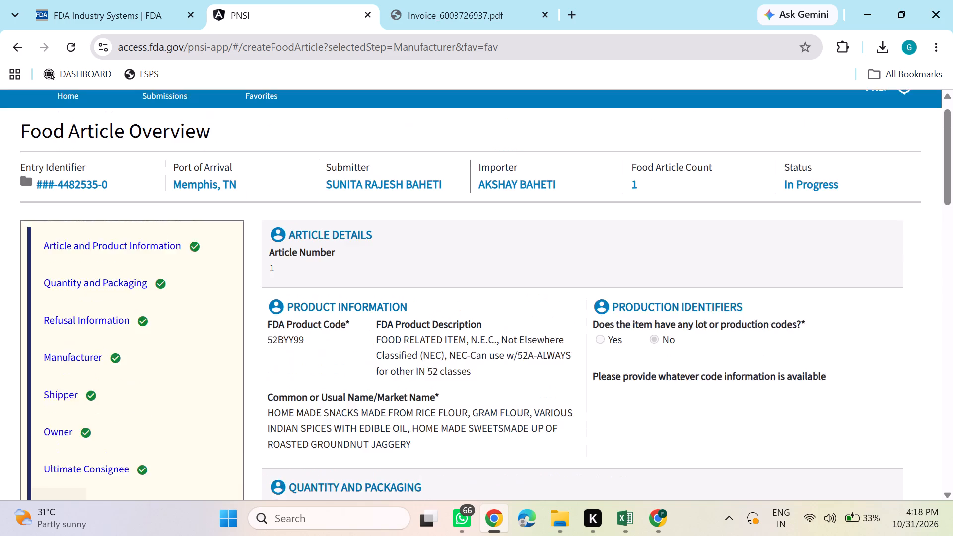
# Add the reviewed food article to the prior notice submission and go to the submission overview.
pyautogui.scroll(-5, 695, 338)
pyautogui.click(683, 336)
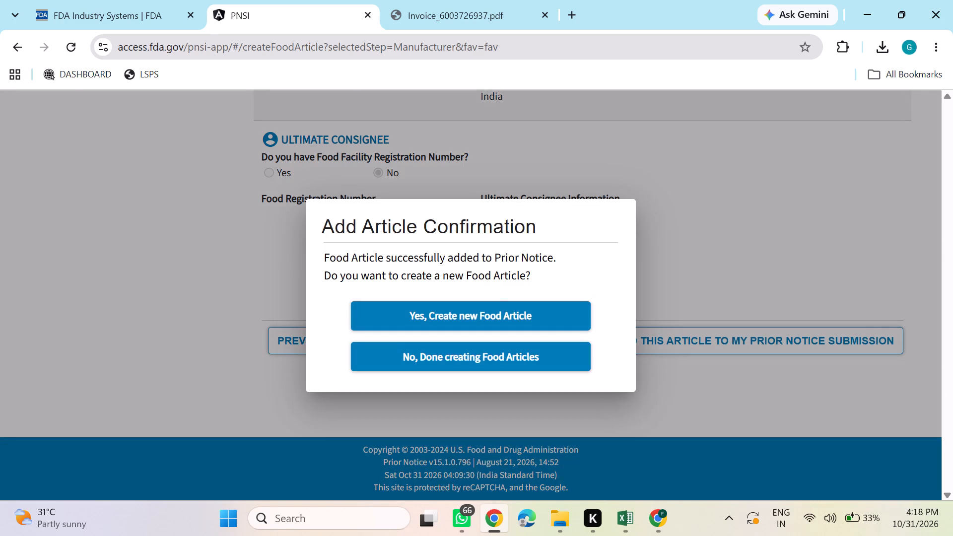
pyautogui.click(500, 313)
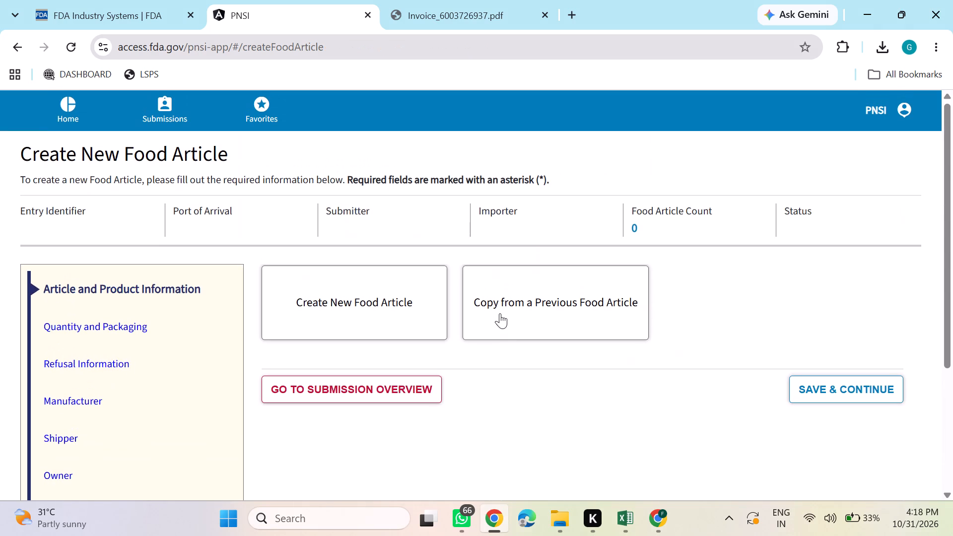
pyautogui.click(362, 390)
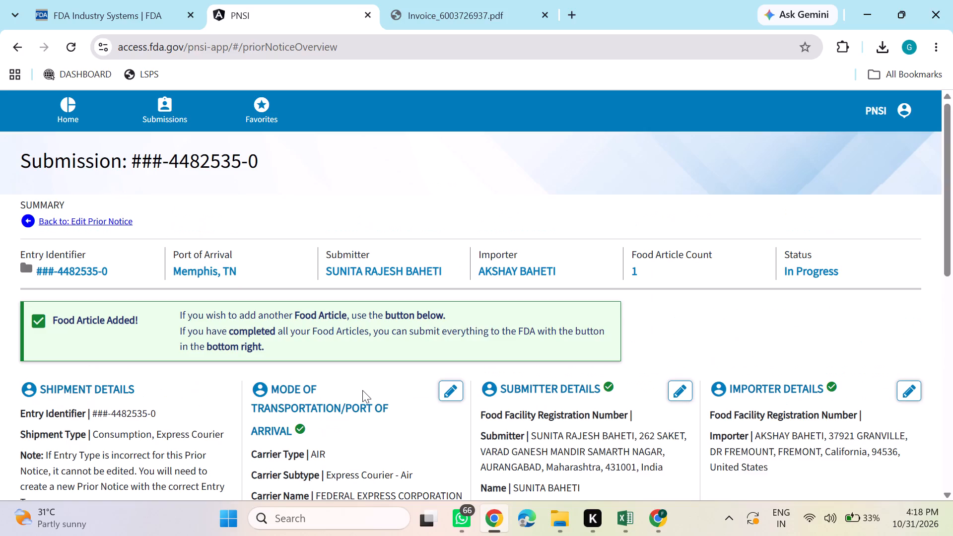
# Submit the completed prior notice with its single food article to the FDA.
pyautogui.scroll(-1, 451, 399)
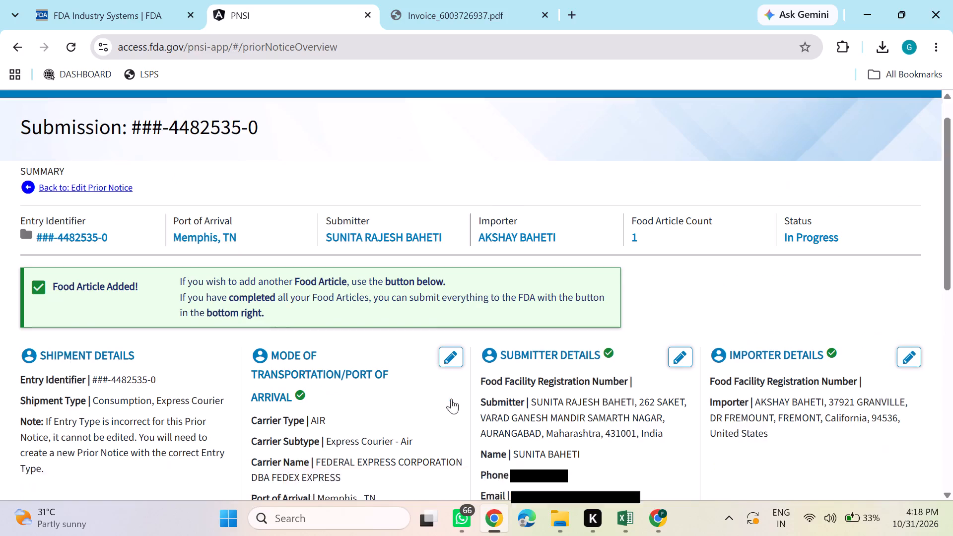
pyautogui.scroll(-3, 451, 399)
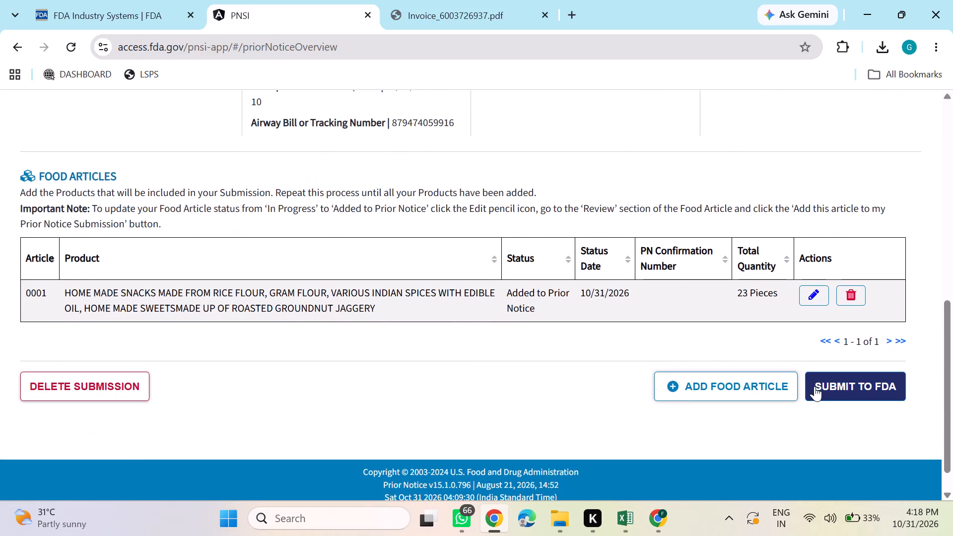
pyautogui.click(815, 386)
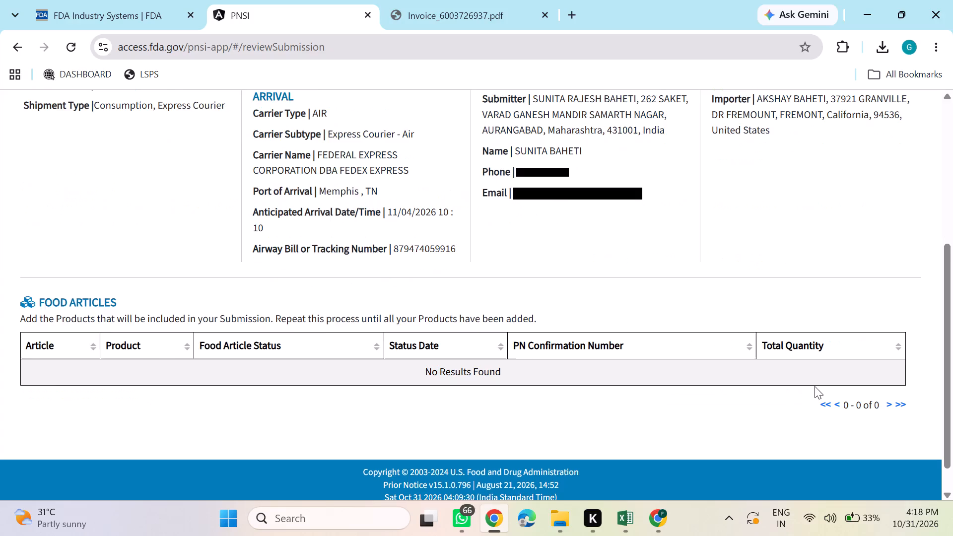
# Generate a PDF of the submitted prior notice.
pyautogui.scroll(2, 791, 260)
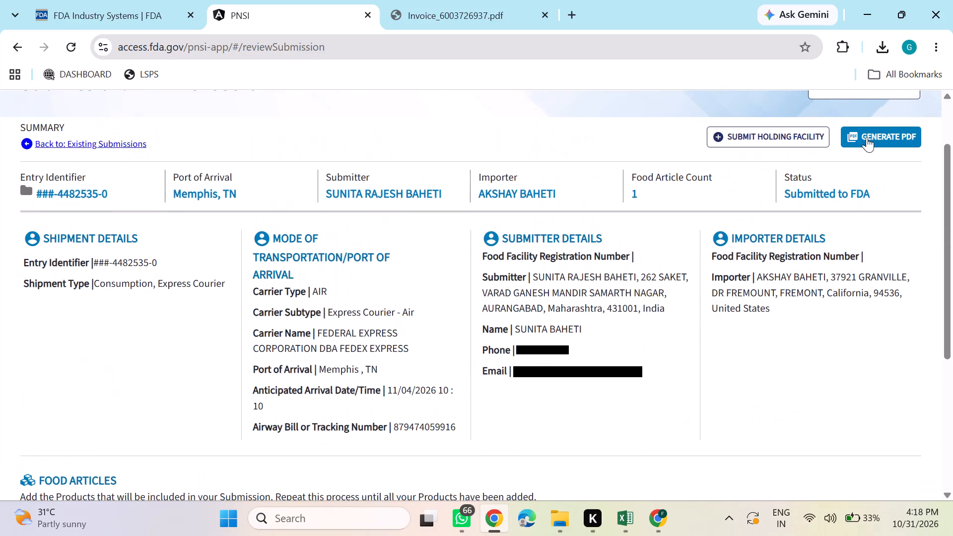
# Generate and download the PDF copy of the submitted prior notice from its submission summary.
pyautogui.click(866, 136)
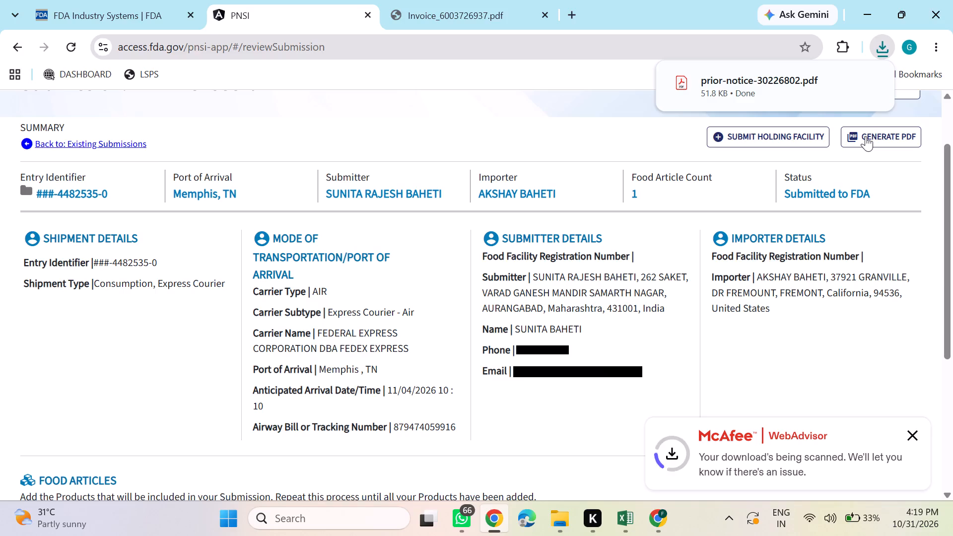
# Switch to WhatsApp.
pyautogui.click(474, 512)
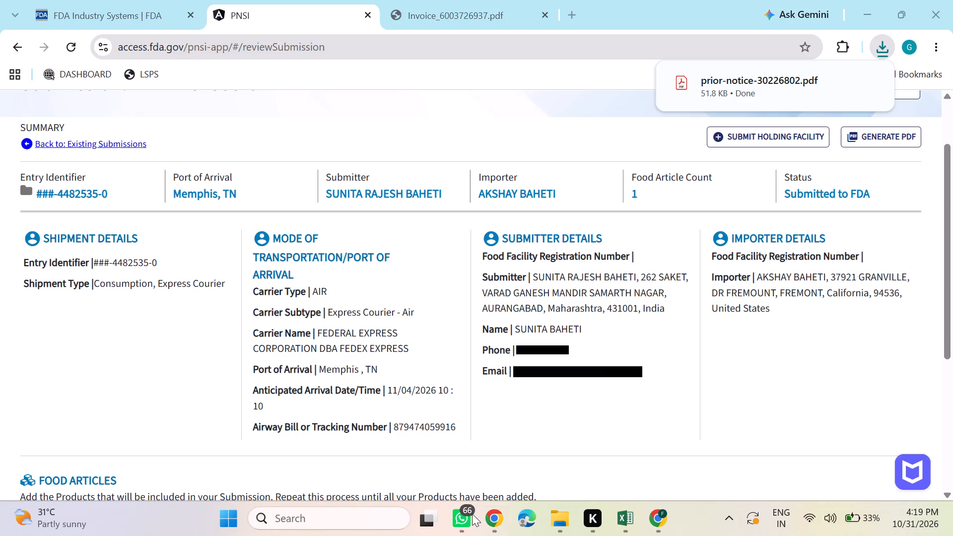
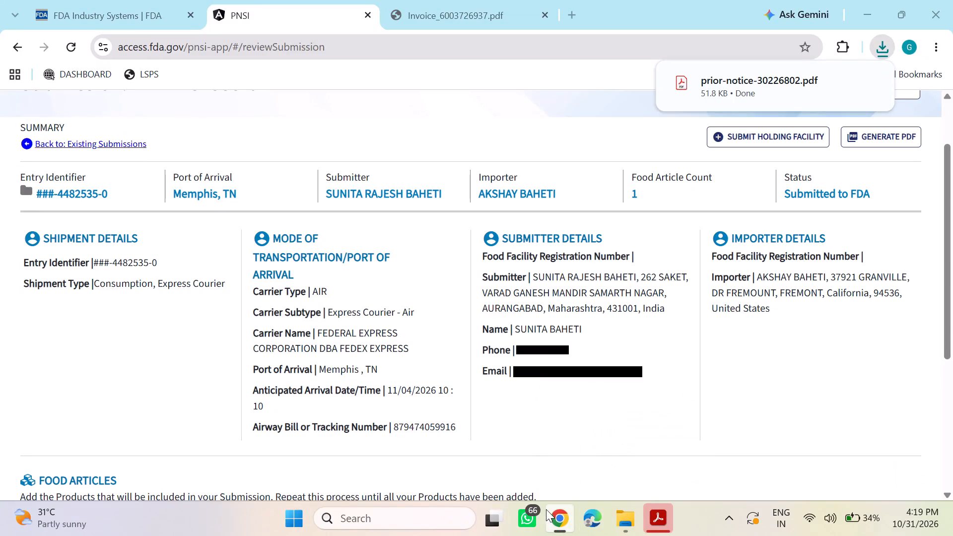
# Switch to WhatsApp.
pyautogui.click(539, 511)
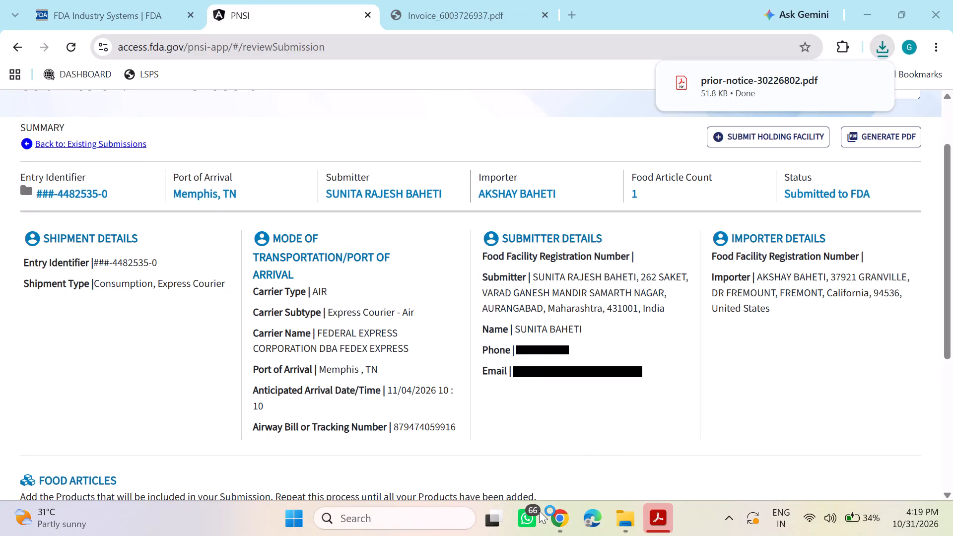
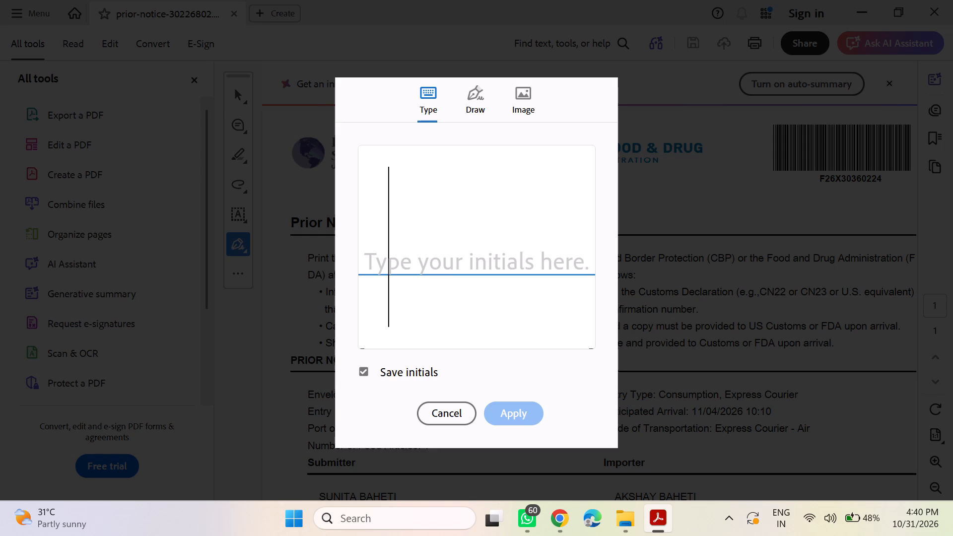
# Choose an image as the source for the initials and open the image file selection.
pyautogui.click(524, 110)
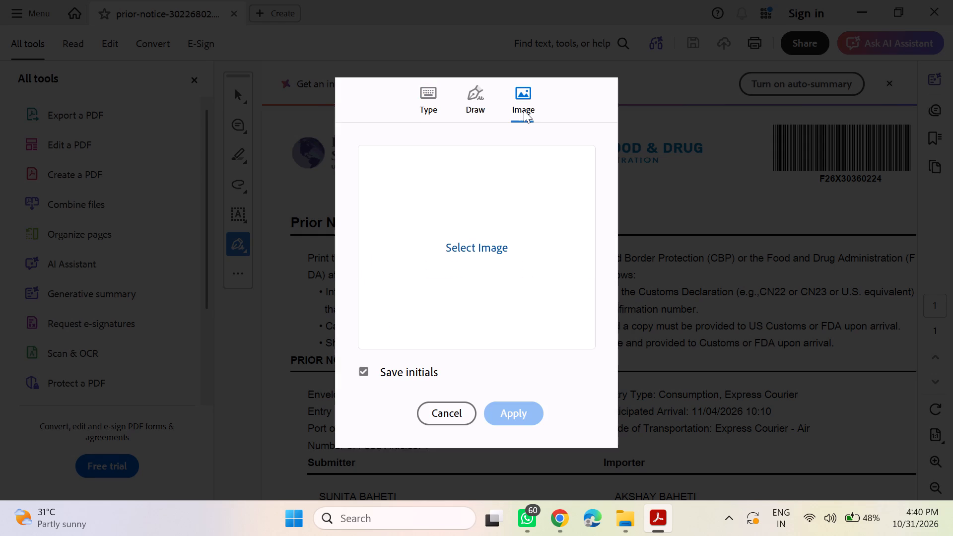
pyautogui.click(481, 228)
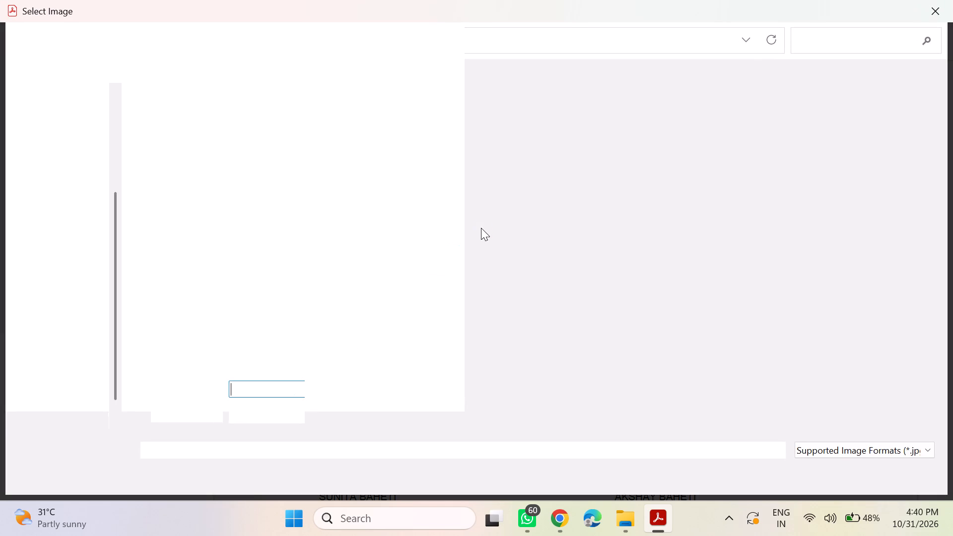
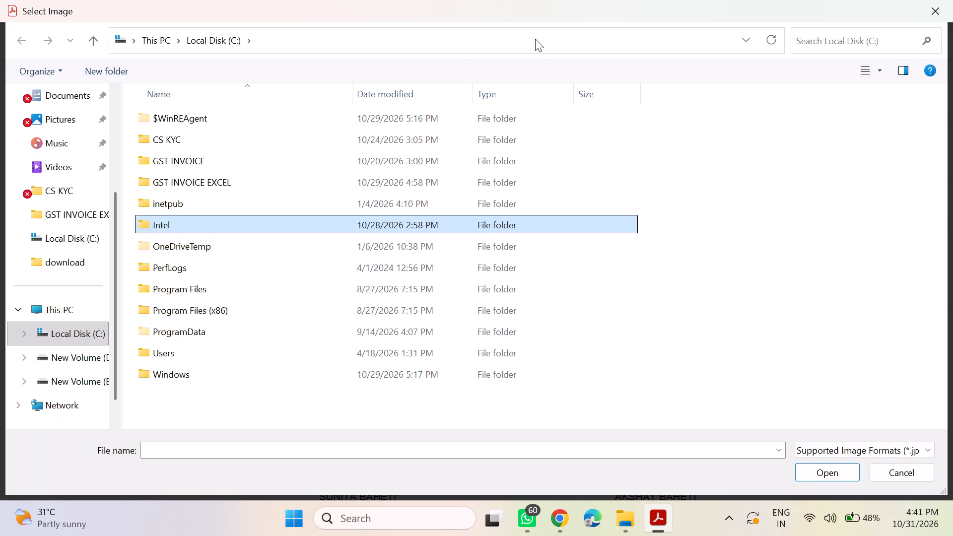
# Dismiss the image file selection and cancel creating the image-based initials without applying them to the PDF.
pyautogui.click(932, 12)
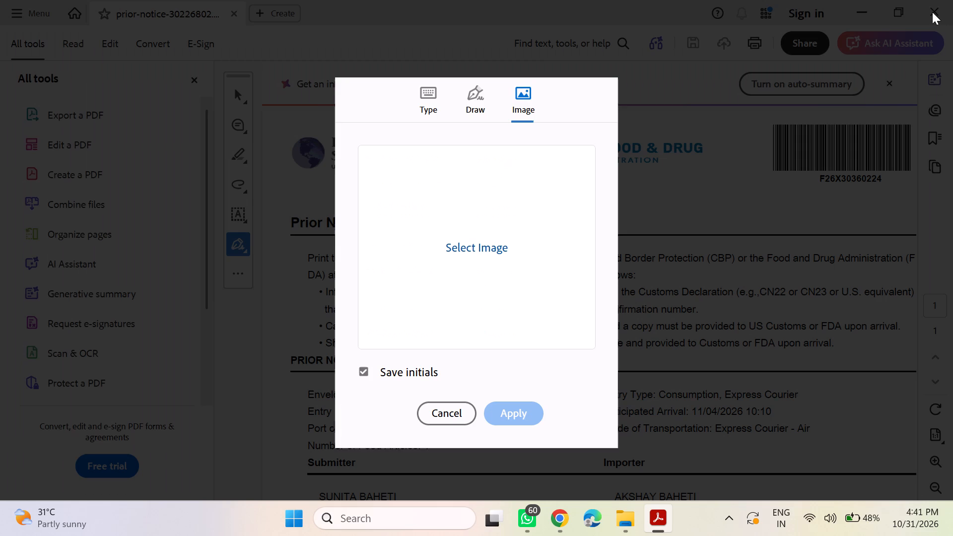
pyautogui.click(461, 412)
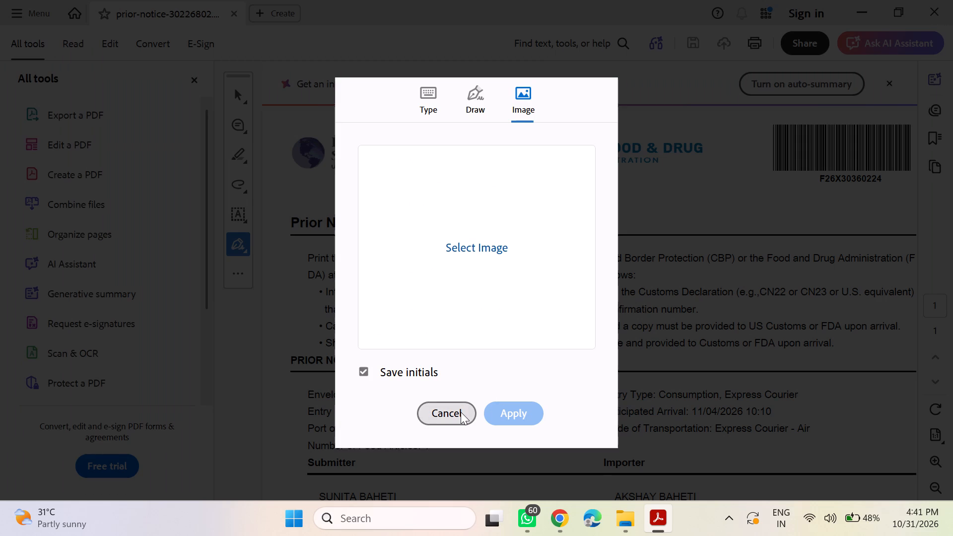
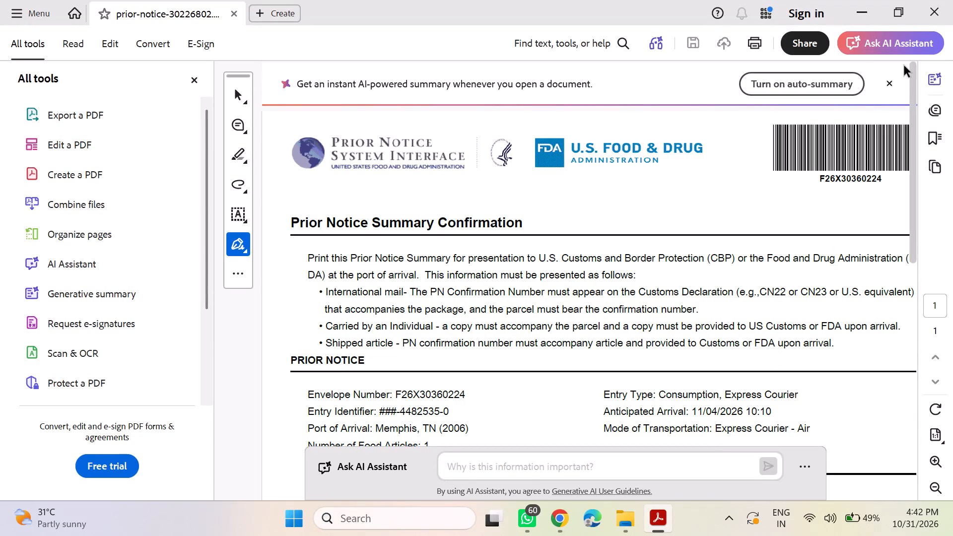
# Dismiss the AI auto-summary suggestion banner above the prior notice PDF.
pyautogui.click(893, 81)
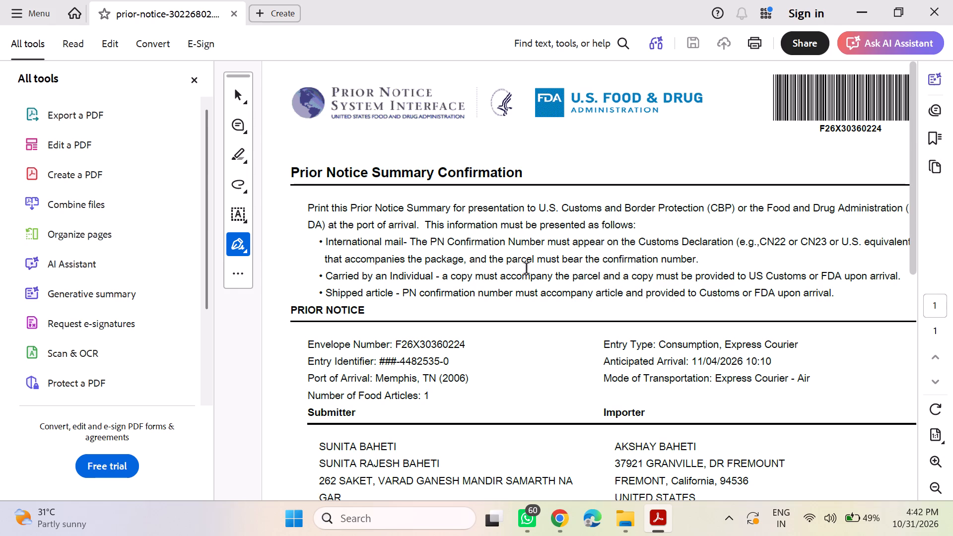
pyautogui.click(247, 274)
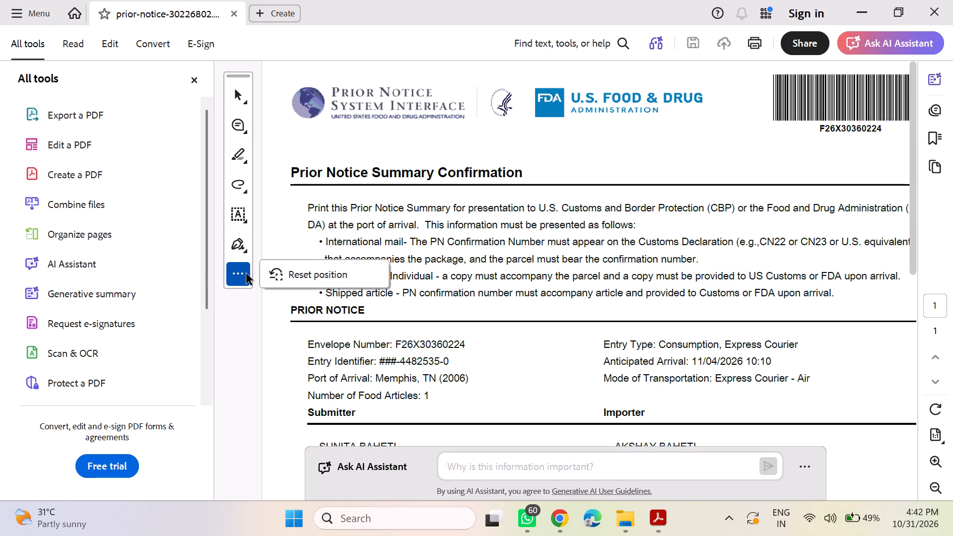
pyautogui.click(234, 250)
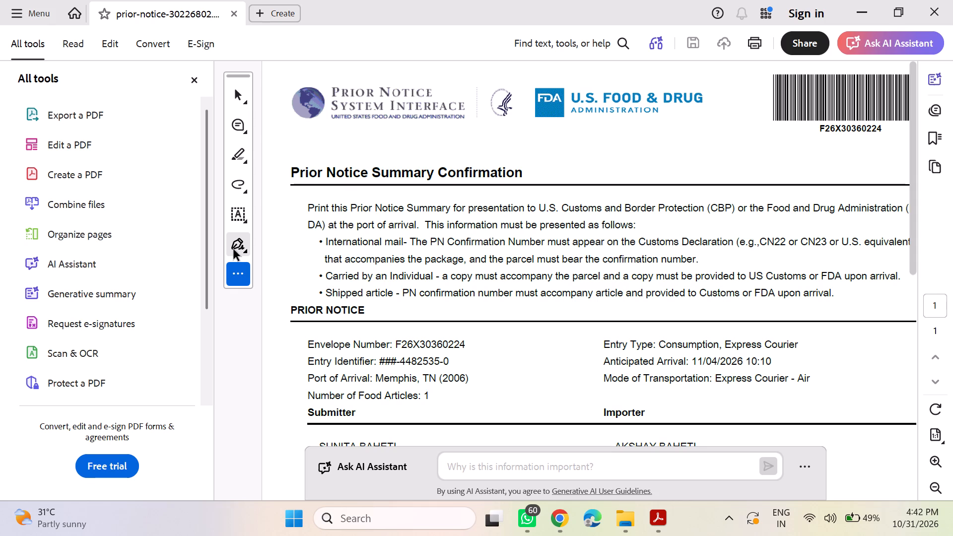